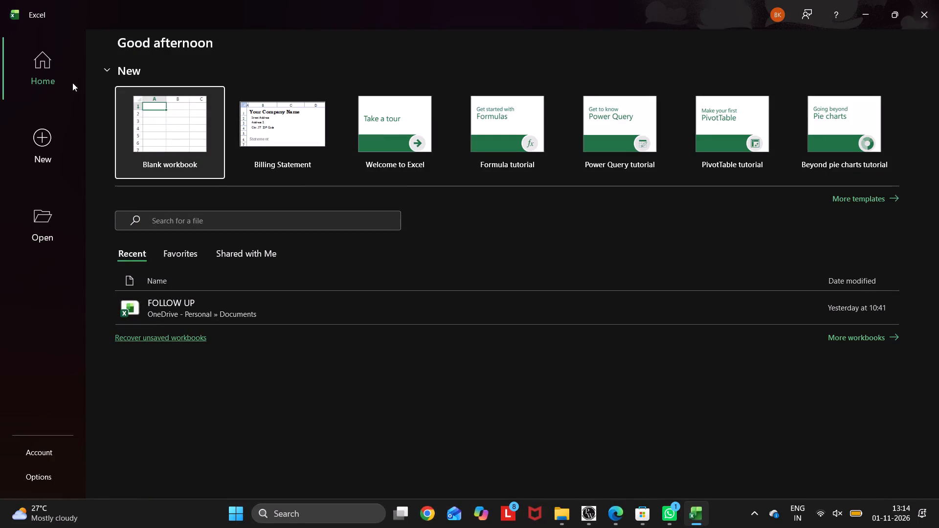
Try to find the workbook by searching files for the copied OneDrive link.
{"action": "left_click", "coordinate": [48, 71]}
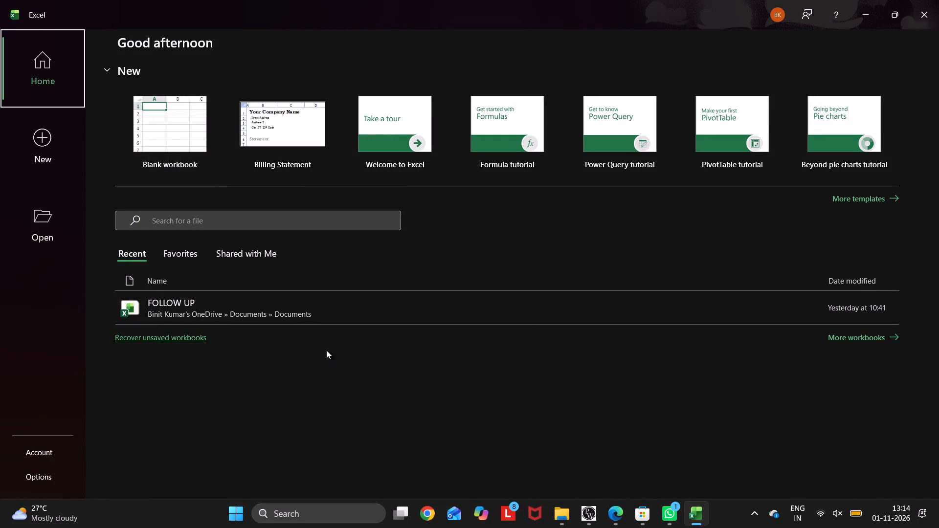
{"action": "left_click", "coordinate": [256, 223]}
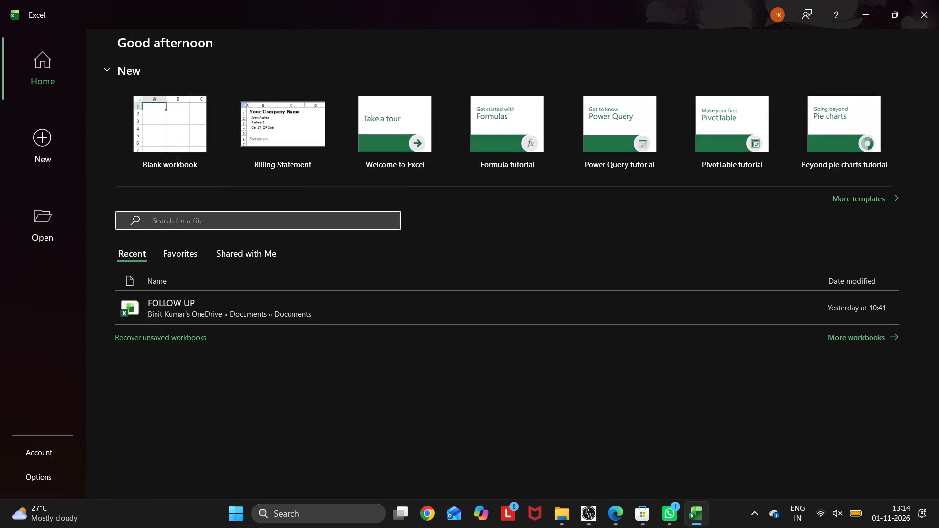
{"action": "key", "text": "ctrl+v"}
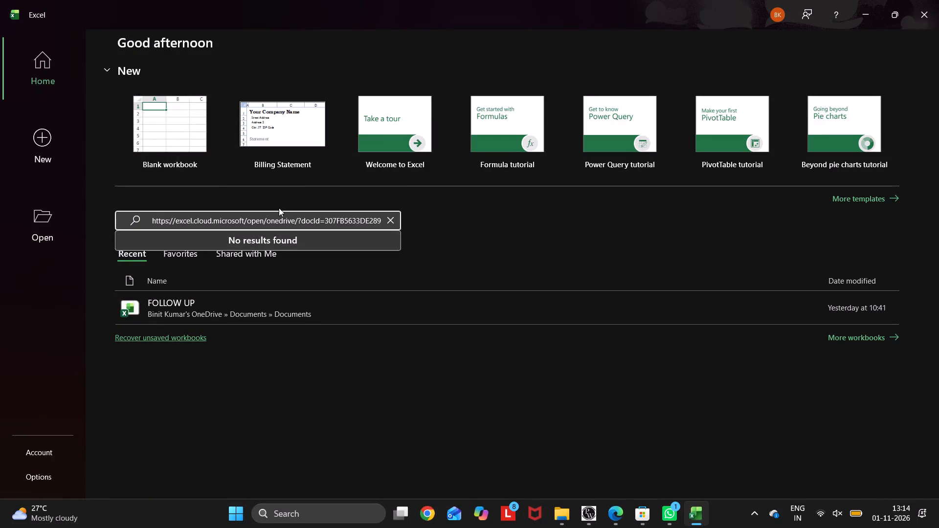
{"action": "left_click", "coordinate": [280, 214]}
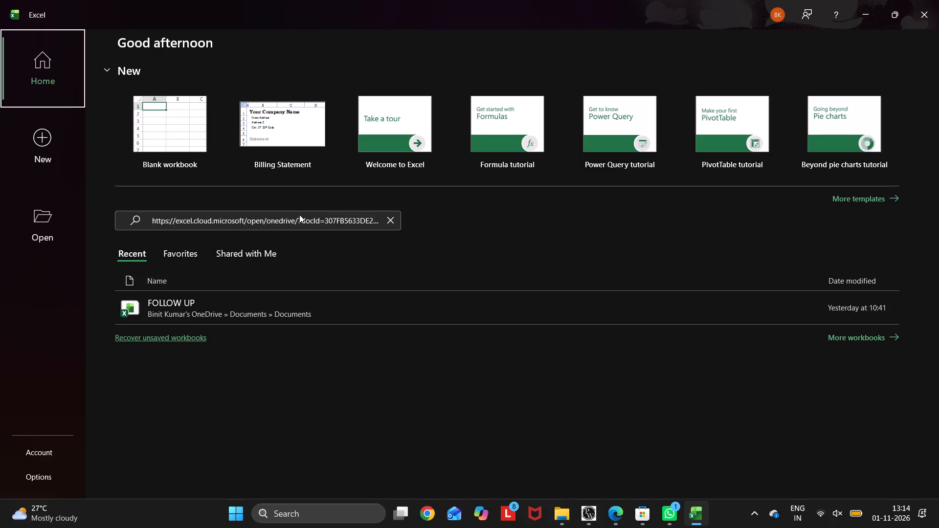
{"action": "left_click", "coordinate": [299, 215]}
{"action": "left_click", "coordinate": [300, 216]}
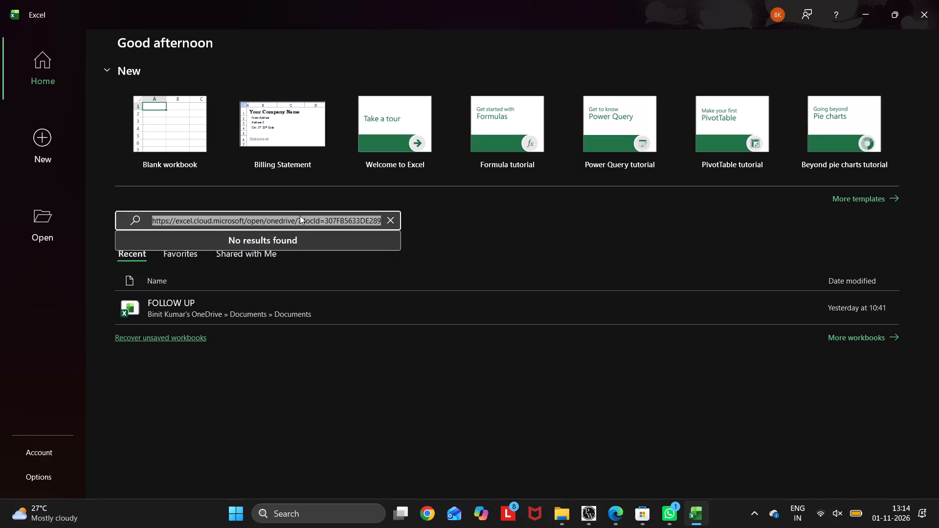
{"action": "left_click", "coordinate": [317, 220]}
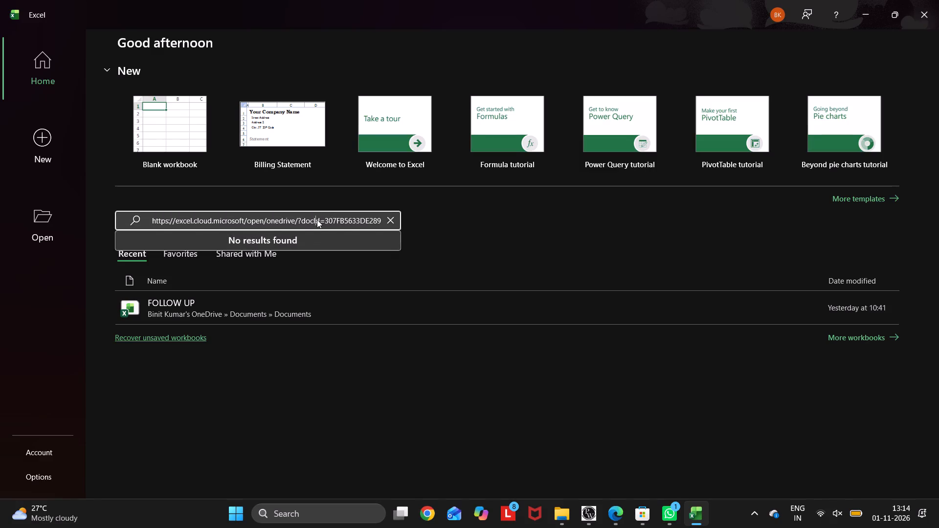
Open the FOLLOW UP workbook from the Documents folder.
{"action": "left_click", "coordinate": [39, 232]}
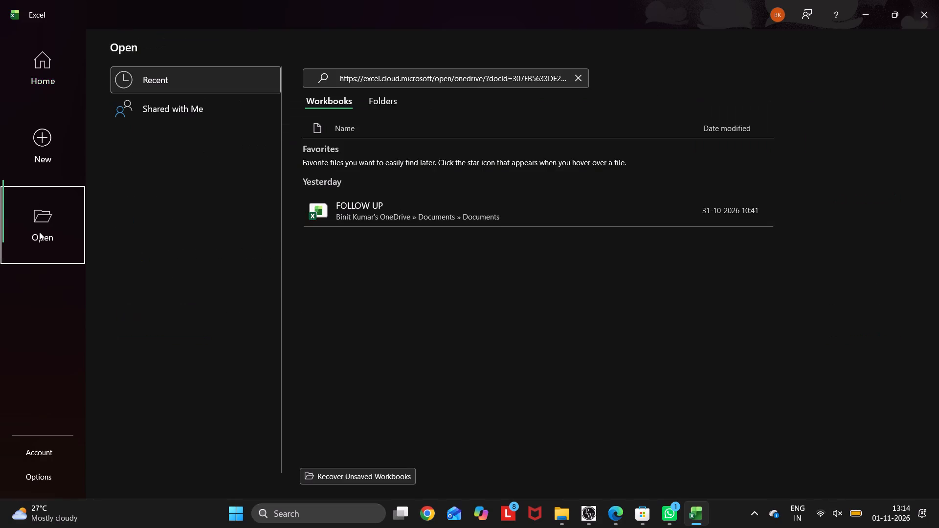
{"action": "left_click", "coordinate": [170, 78]}
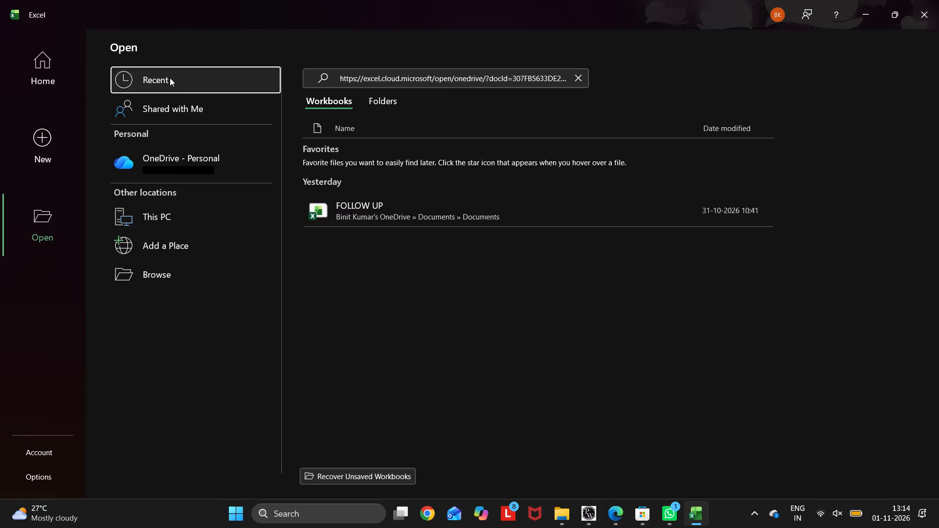
{"action": "key", "text": "ctrl+v"}
{"action": "triple_click", "coordinate": [170, 78]}
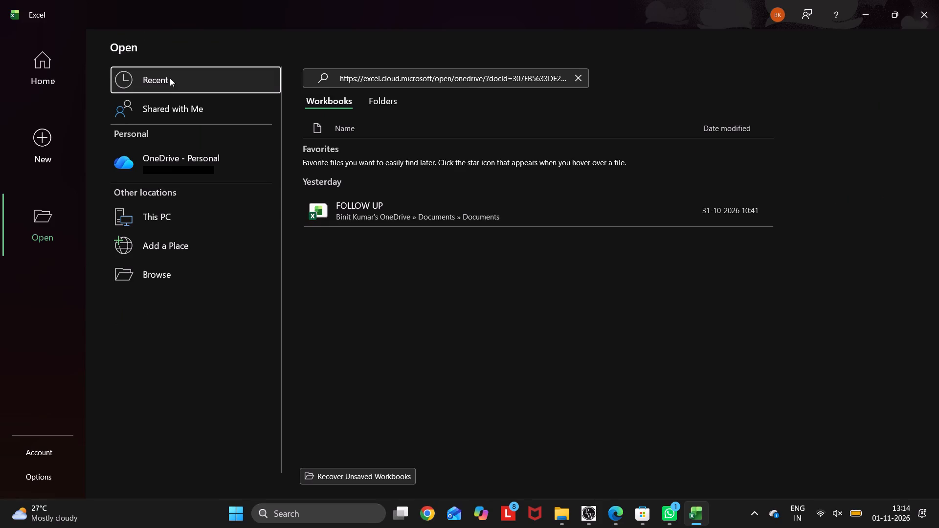
{"action": "left_click", "coordinate": [171, 79]}
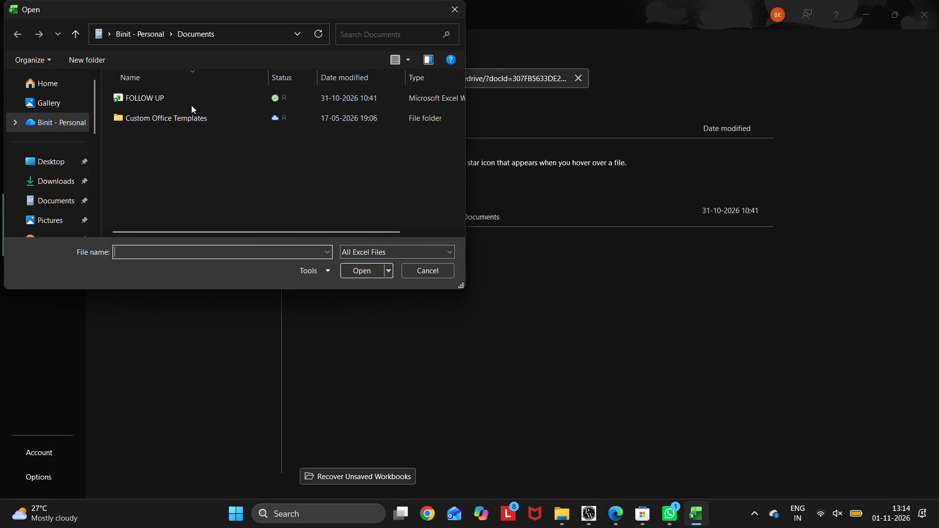
{"action": "left_click", "coordinate": [199, 100]}
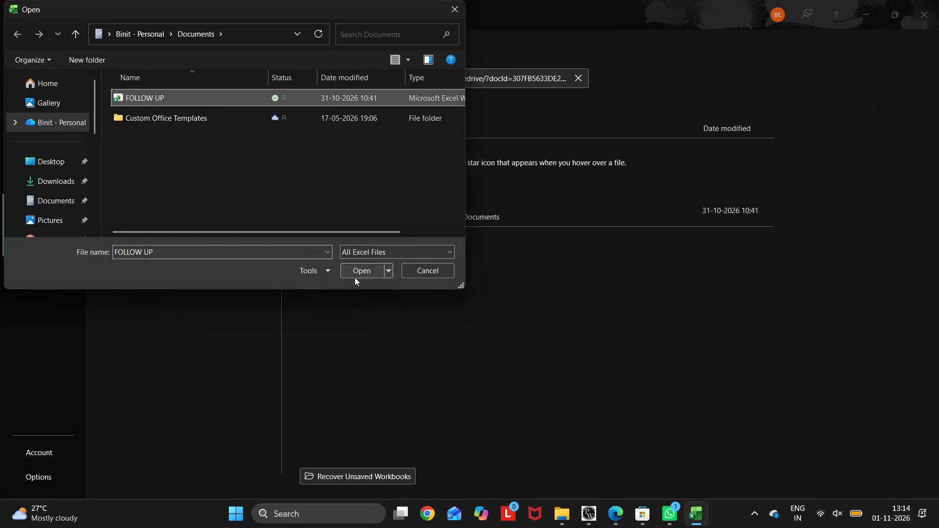
{"action": "left_click", "coordinate": [355, 276]}
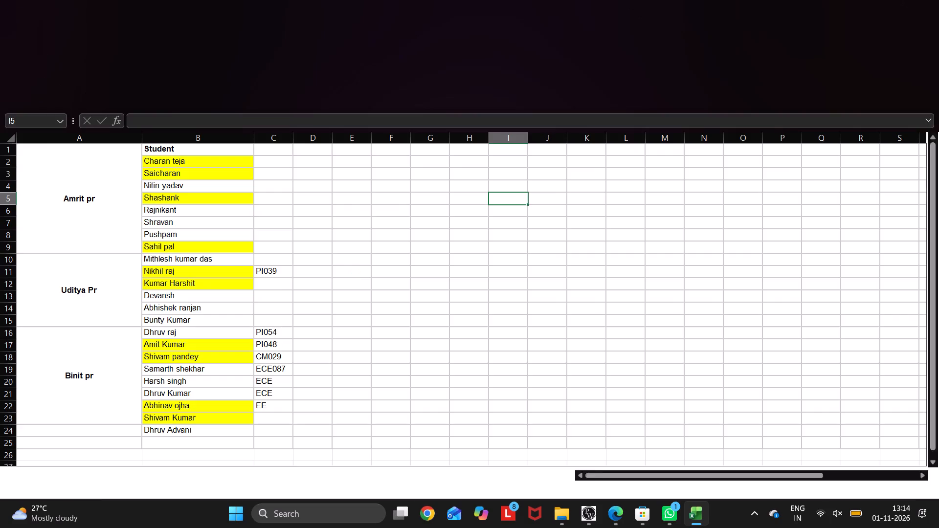
Add the column header "home place" in cell D1 of the student list.
{"action": "scroll", "coordinate": [454, 318], "scroll_direction": "down", "scroll_amount": 2}
{"action": "scroll", "coordinate": [454, 318], "scroll_direction": "up", "scroll_amount": 2}
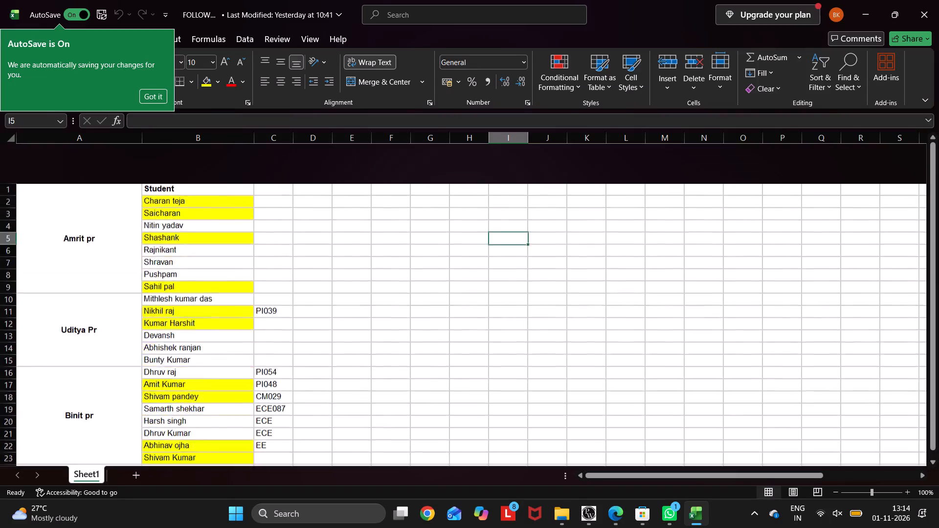
{"action": "scroll", "coordinate": [454, 318], "scroll_direction": "up", "scroll_amount": 1}
{"action": "scroll", "coordinate": [454, 318], "scroll_direction": "down", "scroll_amount": 3}
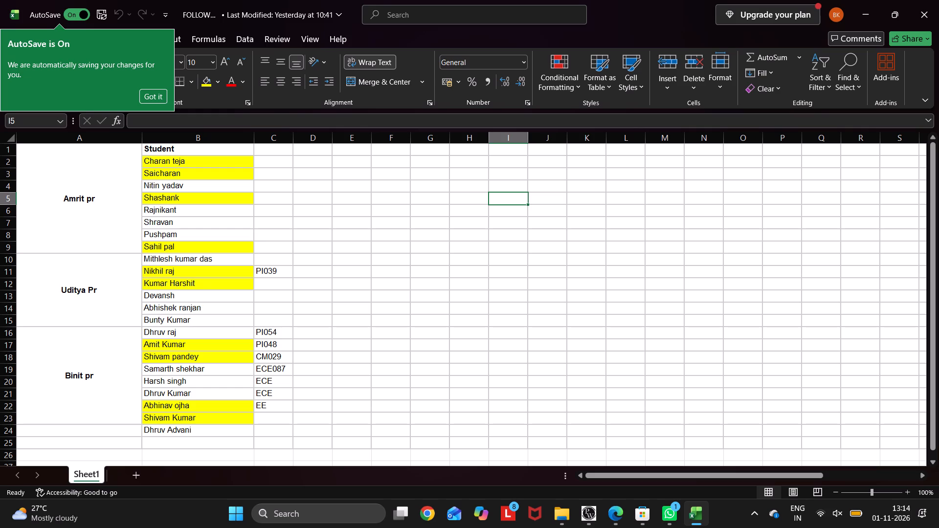
{"action": "left_click", "coordinate": [314, 347]}
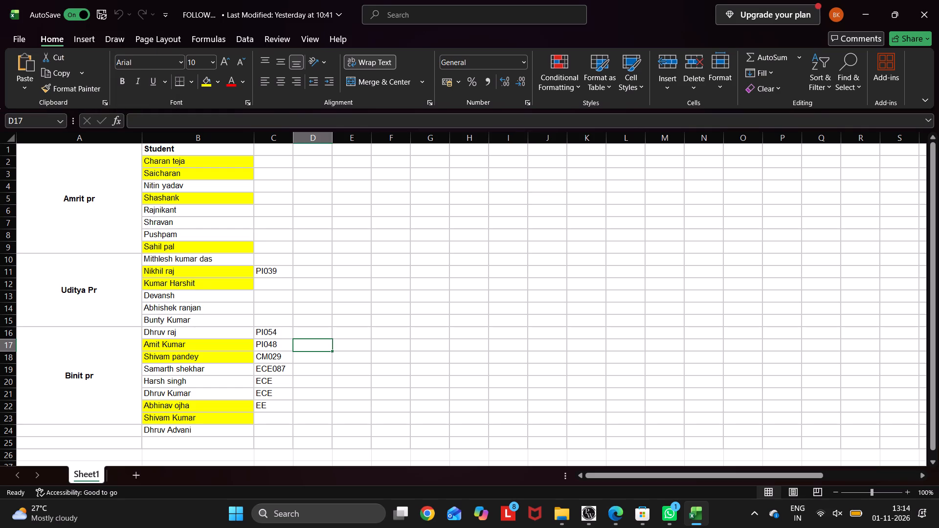
{"action": "scroll", "coordinate": [316, 193], "scroll_direction": "up", "scroll_amount": 2}
{"action": "left_click", "coordinate": [309, 151]}
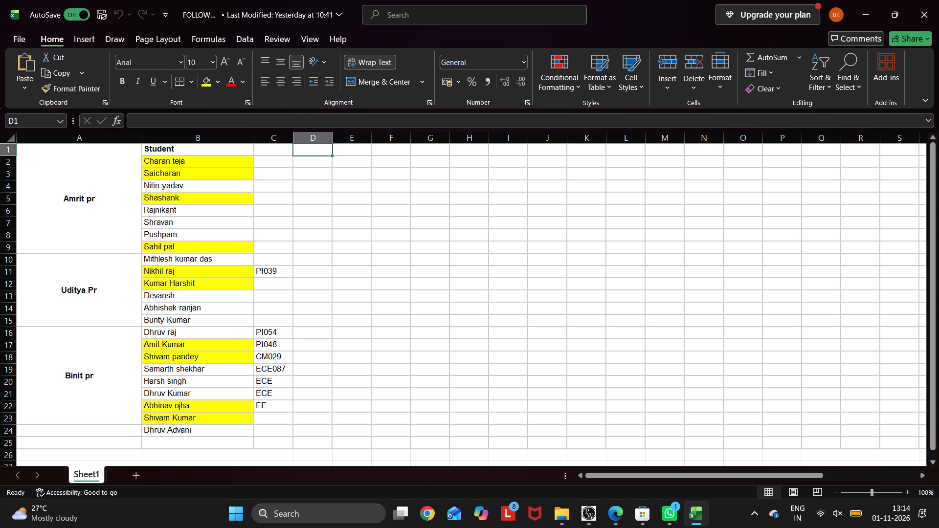
{"action": "type", "text": "home"}
{"action": "key", "text": "space"}
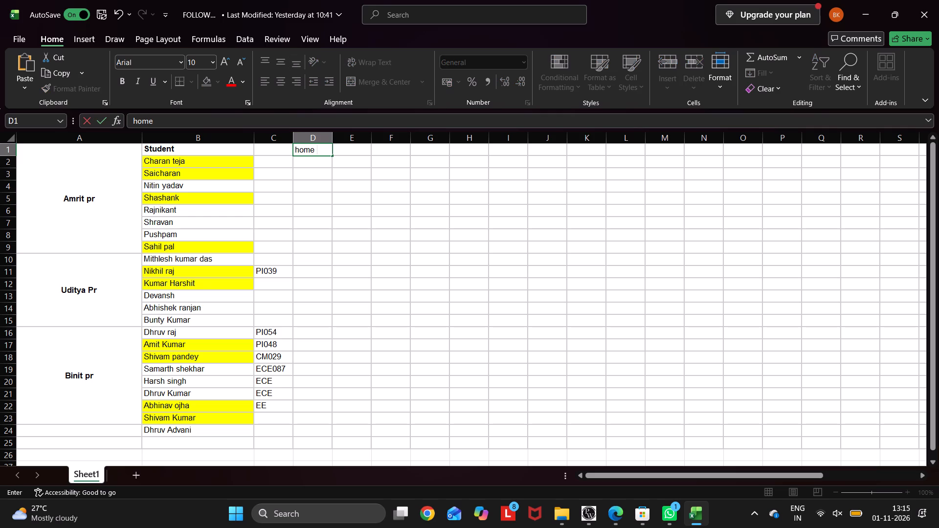
{"action": "type", "text": "place"}
Enter "lucknow" as the home place of the student in row 17.
{"action": "left_click", "coordinate": [301, 349]}
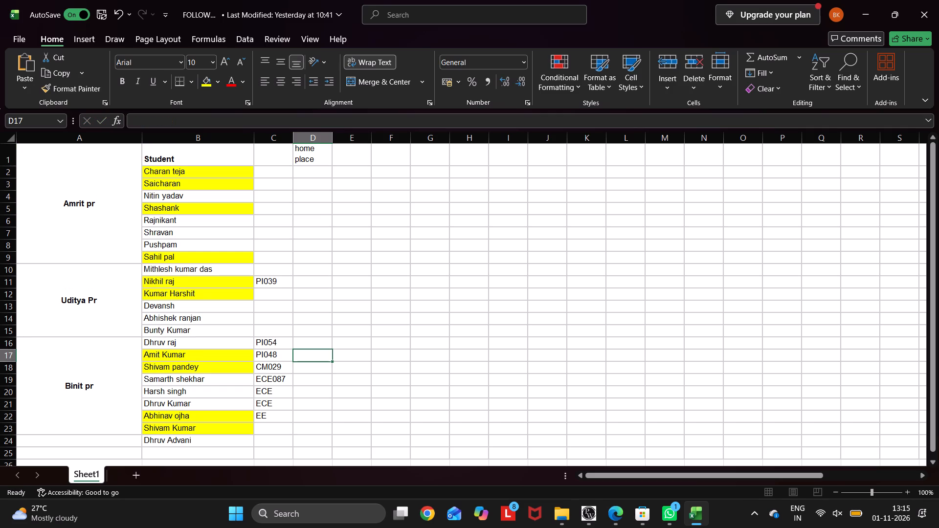
{"action": "type", "text": "lucknow"}
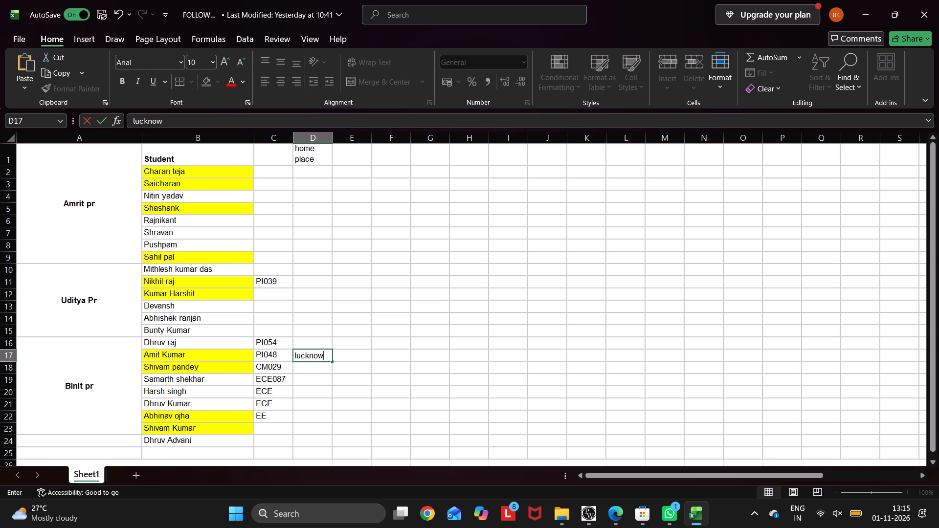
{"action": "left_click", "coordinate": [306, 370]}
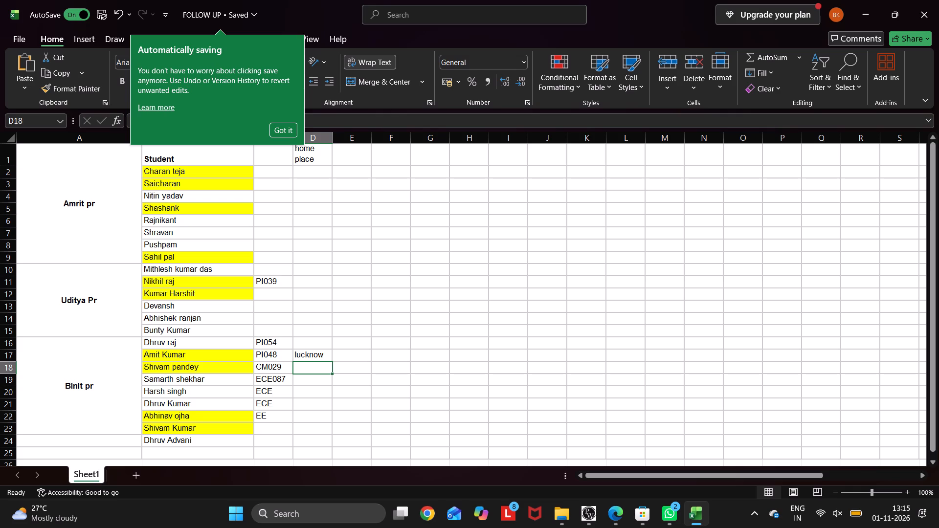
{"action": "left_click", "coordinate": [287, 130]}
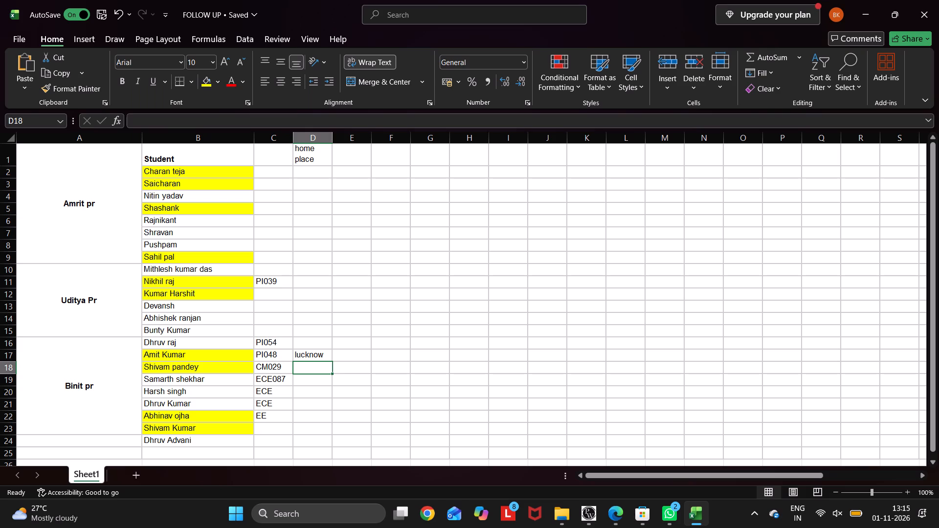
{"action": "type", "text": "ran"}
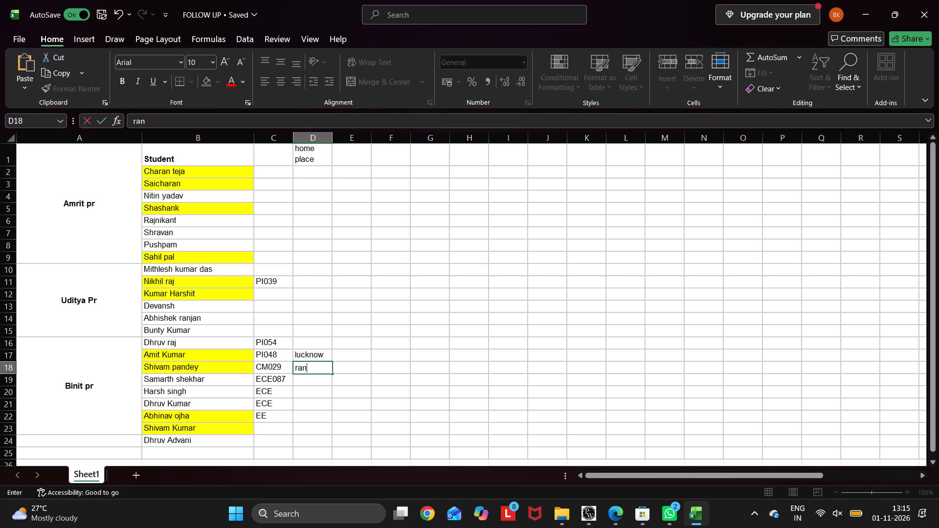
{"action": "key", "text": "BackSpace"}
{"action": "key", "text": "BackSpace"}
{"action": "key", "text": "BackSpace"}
Enter "palamu" as the home place of the student in row 20.
{"action": "left_click", "coordinate": [306, 394]}
{"action": "type", "text": "dalton"}
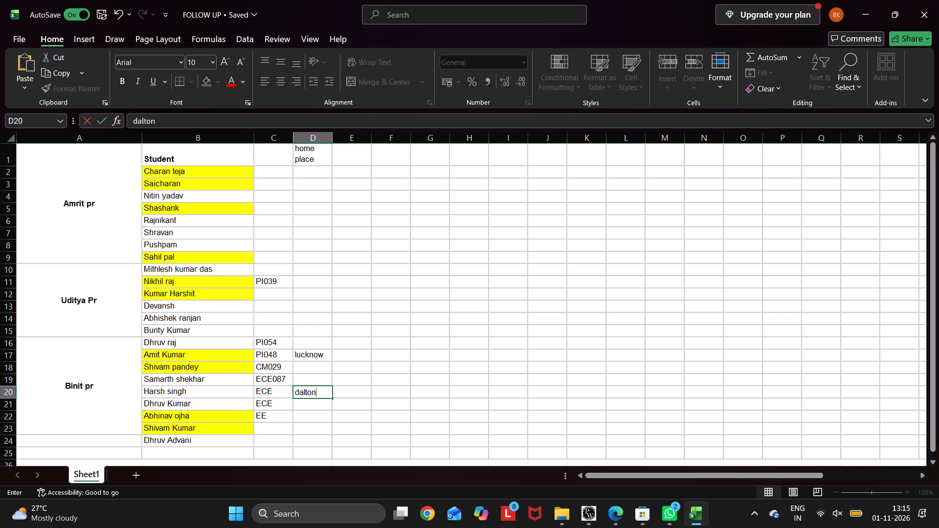
{"action": "type", "text": "ganj"}
{"action": "key", "text": "comma"}
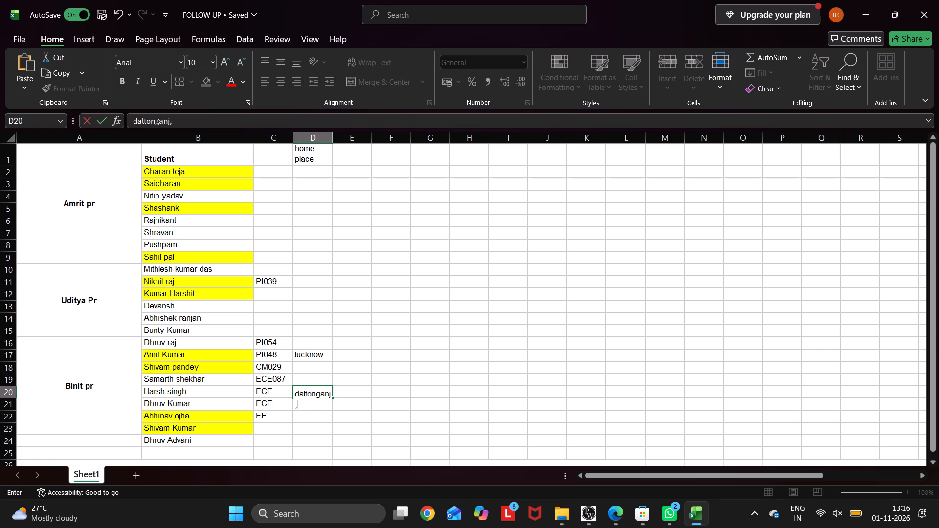
{"action": "key", "text": "BackSpace"}
{"action": "key", "text": "BackSpace"}
{"action": "key", "text": "BackSpace"}
{"action": "key", "text": "BackSpace"}
{"action": "key", "text": "BackSpace"}
{"action": "key", "text": "BackSpace"}
{"action": "key", "text": "BackSpace"}
{"action": "key", "text": "BackSpace"}
{"action": "key", "text": "BackSpace"}
{"action": "key", "text": "BackSpace"}
{"action": "key", "text": "BackSpace"}
{"action": "type", "text": "palamu"}
Fill in the home places "jamshedpur" in cell D19 and "ranchi" in cell D21.
{"action": "left_click", "coordinate": [308, 380]}
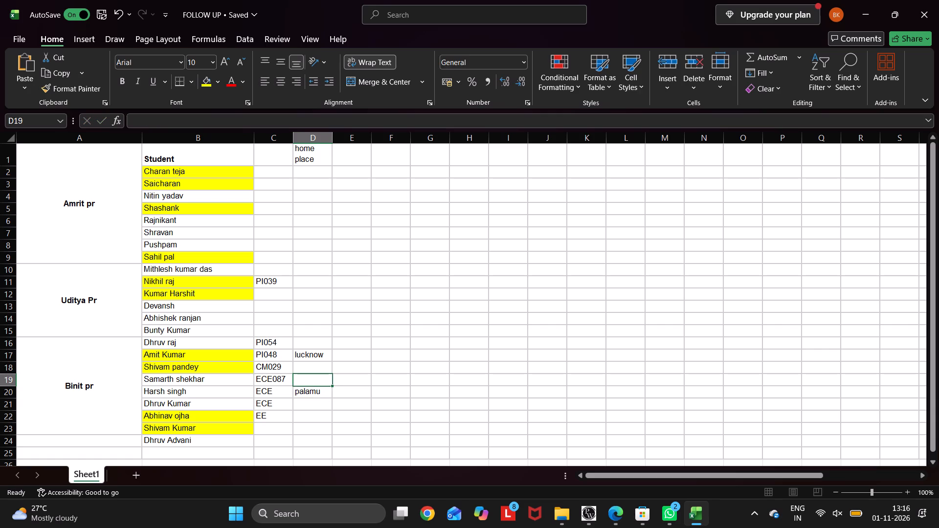
{"action": "type", "text": "jamshedpur"}
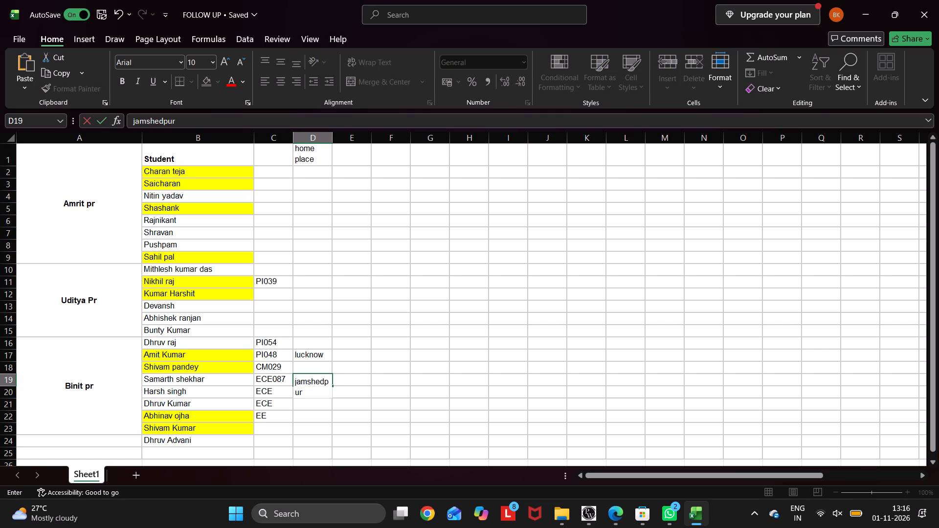
{"action": "left_click", "coordinate": [309, 368]}
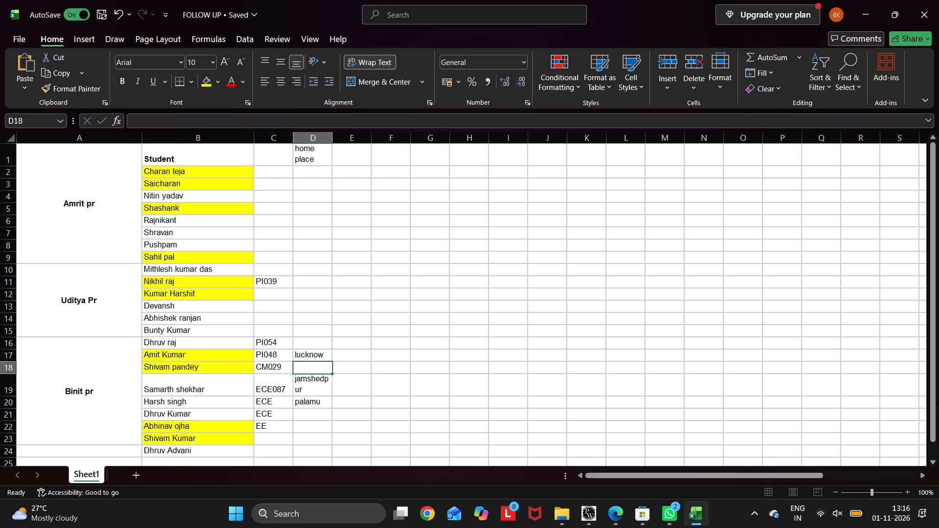
{"action": "left_click", "coordinate": [306, 413]}
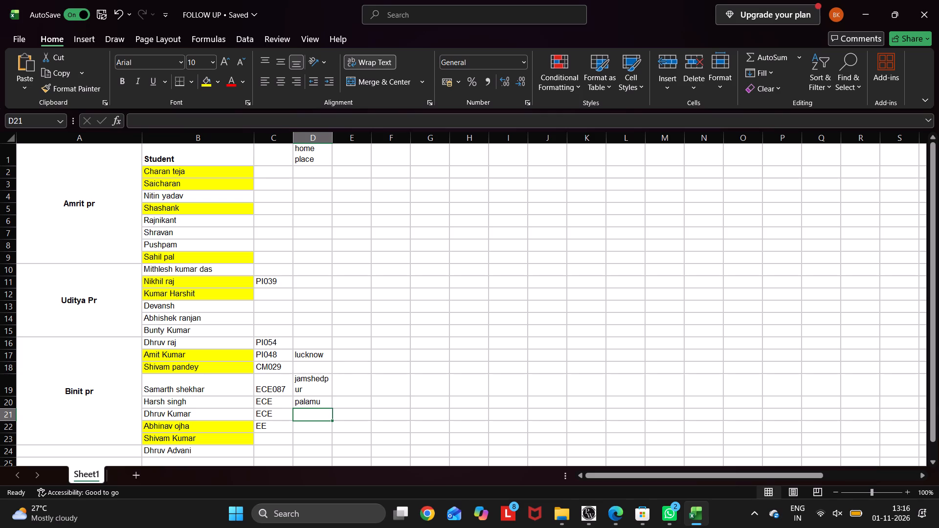
{"action": "type", "text": "rancj"}
{"action": "key", "text": "BackSpace"}
{"action": "type", "text": "hi"}
Enter "ranchi" as the home place of the student in row 23.
{"action": "scroll", "coordinate": [306, 413], "scroll_direction": "down", "scroll_amount": 3}
{"action": "scroll", "coordinate": [306, 413], "scroll_direction": "up", "scroll_amount": 1}
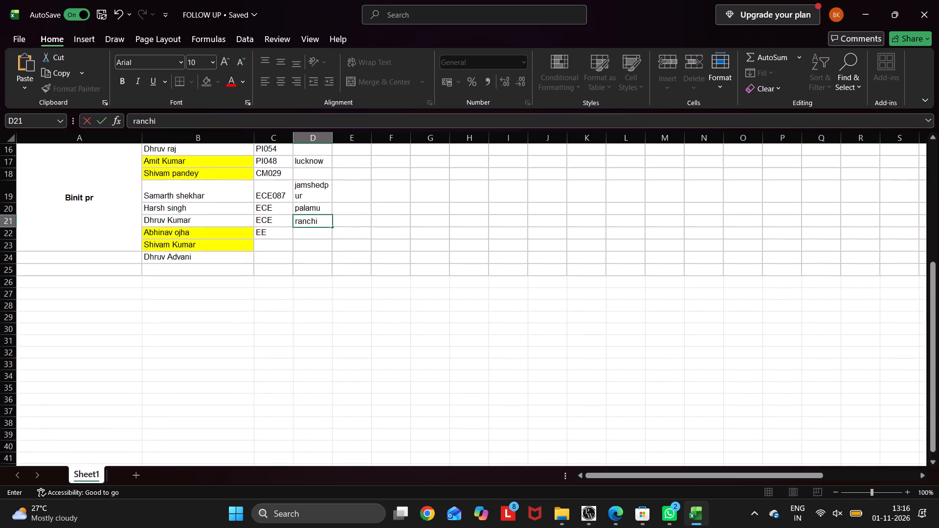
{"action": "left_click", "coordinate": [301, 245]}
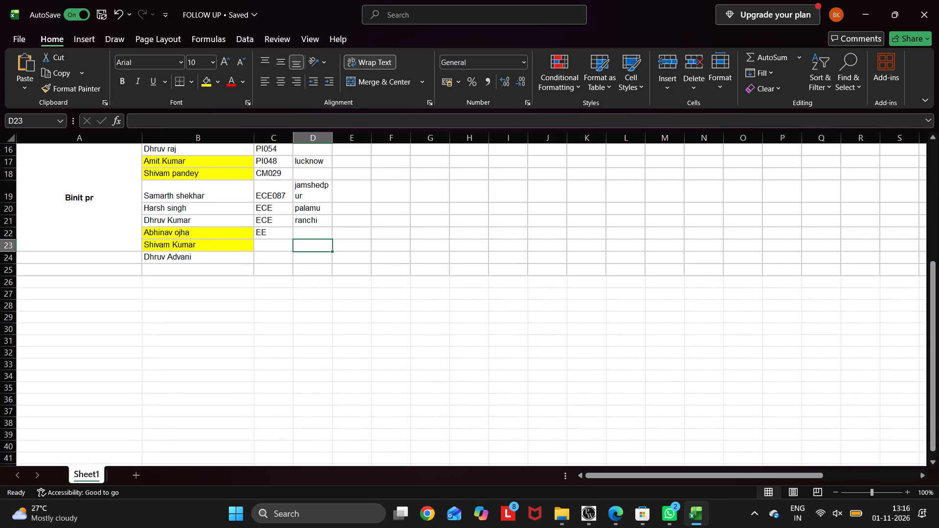
{"action": "type", "text": "rancj"}
{"action": "key", "text": "BackSpace"}
{"action": "type", "text": "hi"}
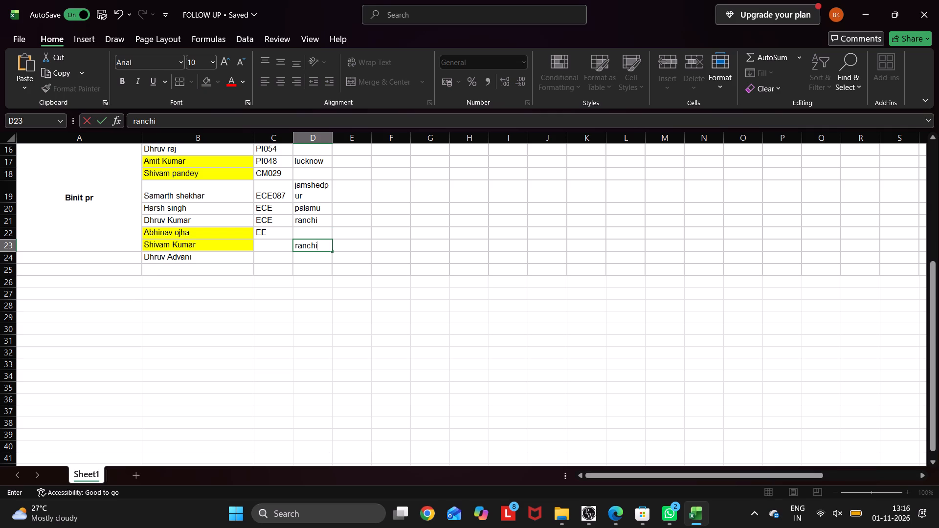
Fill in the home places "jharkhand" in cell D18 and "ranchi" in cell D16.
{"action": "scroll", "coordinate": [309, 245], "scroll_direction": "up", "scroll_amount": 1}
{"action": "scroll", "coordinate": [309, 245], "scroll_direction": "down", "scroll_amount": 1}
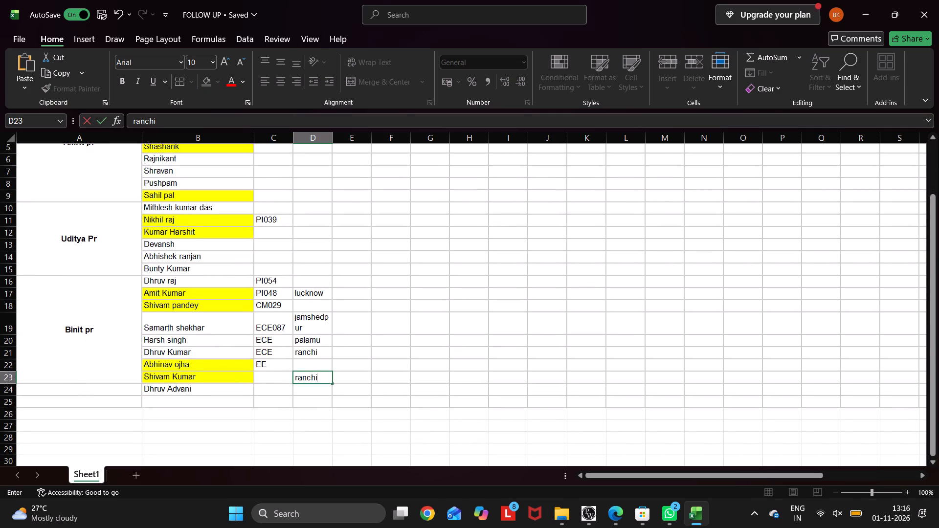
{"action": "left_click", "coordinate": [304, 308]}
{"action": "type", "text": "jharkhan"}
{"action": "key", "text": "d"}
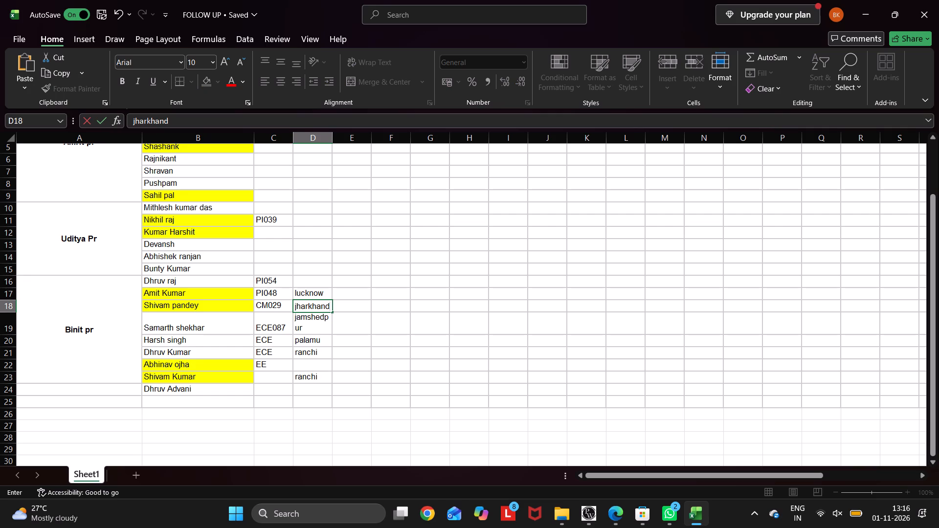
{"action": "left_click", "coordinate": [307, 283]}
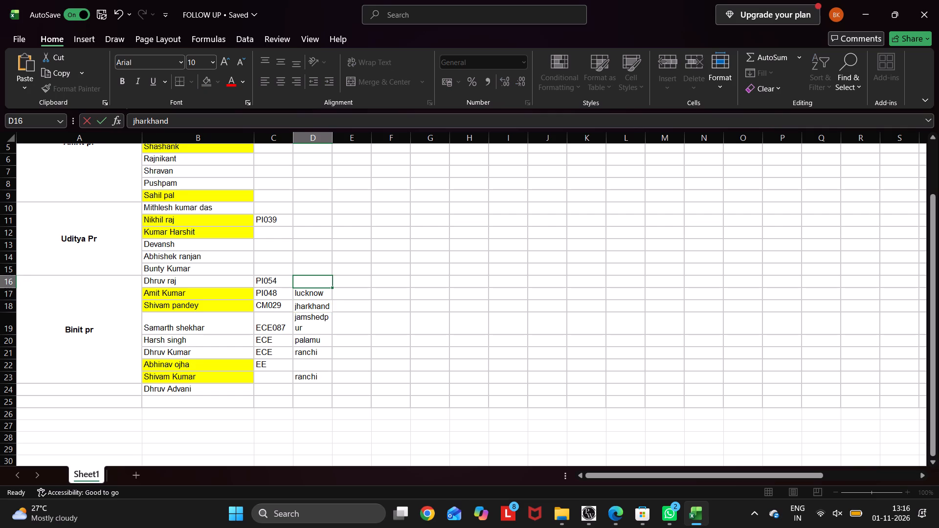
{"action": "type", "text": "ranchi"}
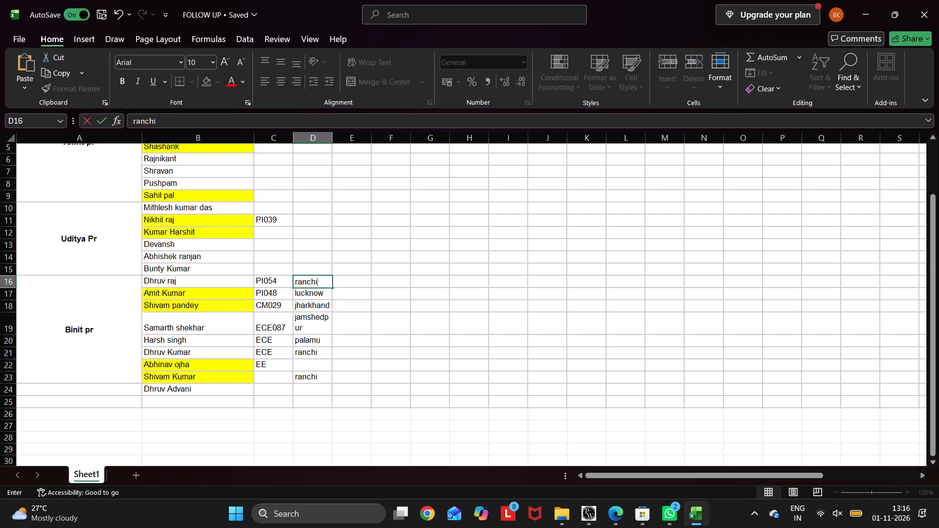
Commit the home place entry in D16 and select the empty header cell E1 beside the home place heading.
{"action": "scroll", "coordinate": [347, 298], "scroll_direction": "up", "scroll_amount": 2}
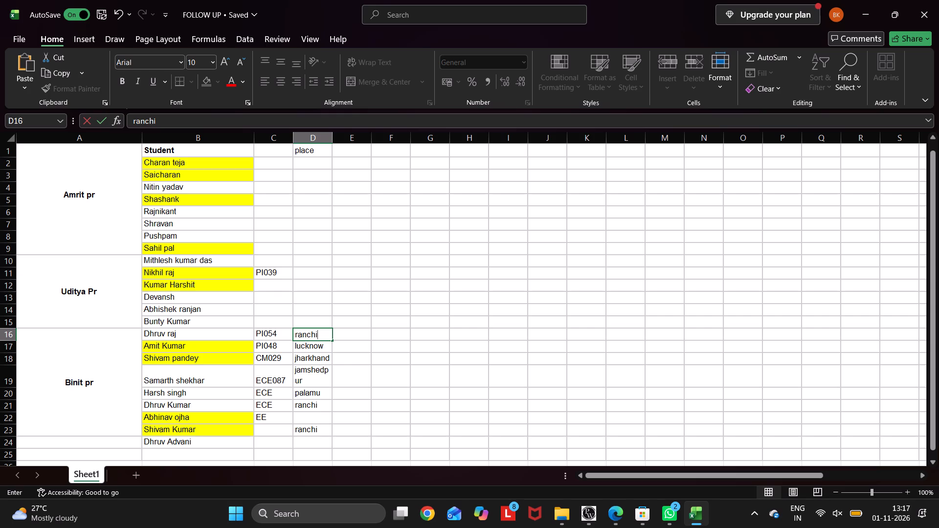
{"action": "left_click", "coordinate": [340, 151]}
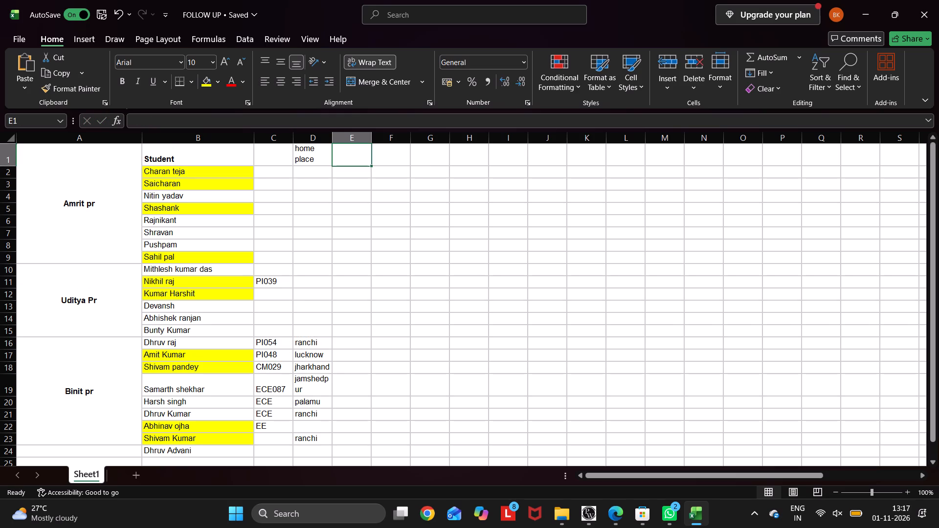
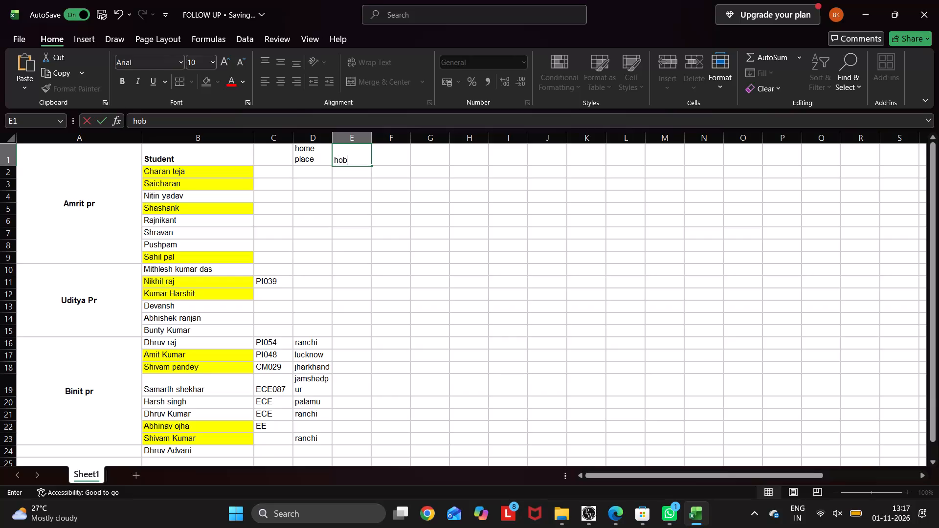
Complete the column header "hobbies" in cell E1, beside the home place header.
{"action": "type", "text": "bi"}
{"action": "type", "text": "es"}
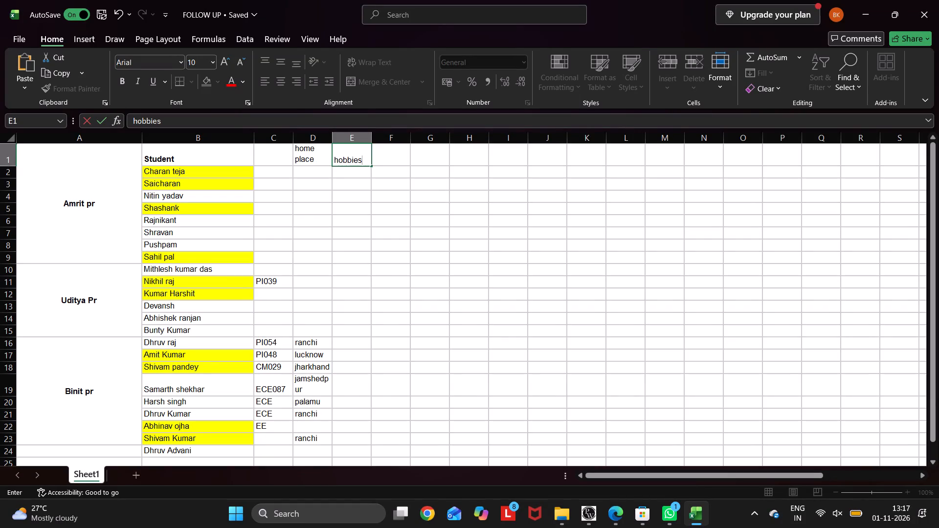
Enter the hobbies of the student in row 16 in cell E16, beginning with "gym,papa yog".
{"action": "left_click", "coordinate": [346, 343]}
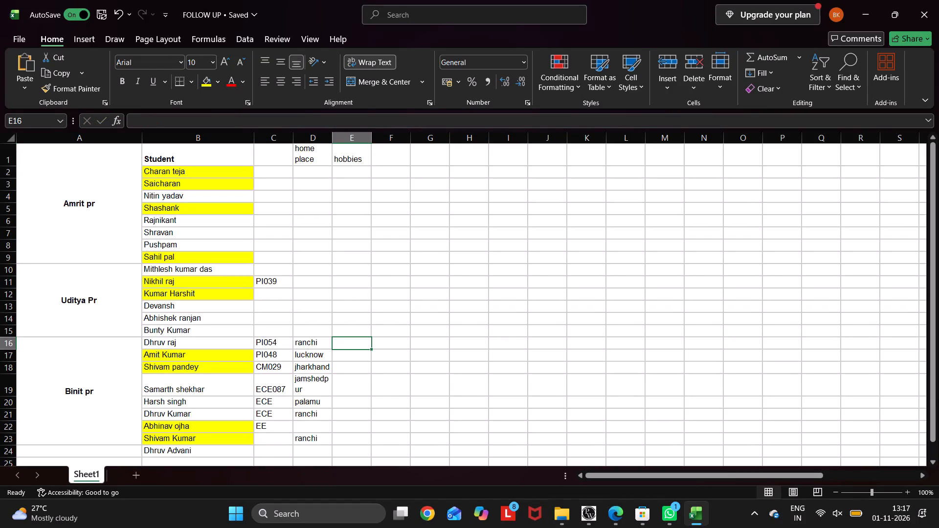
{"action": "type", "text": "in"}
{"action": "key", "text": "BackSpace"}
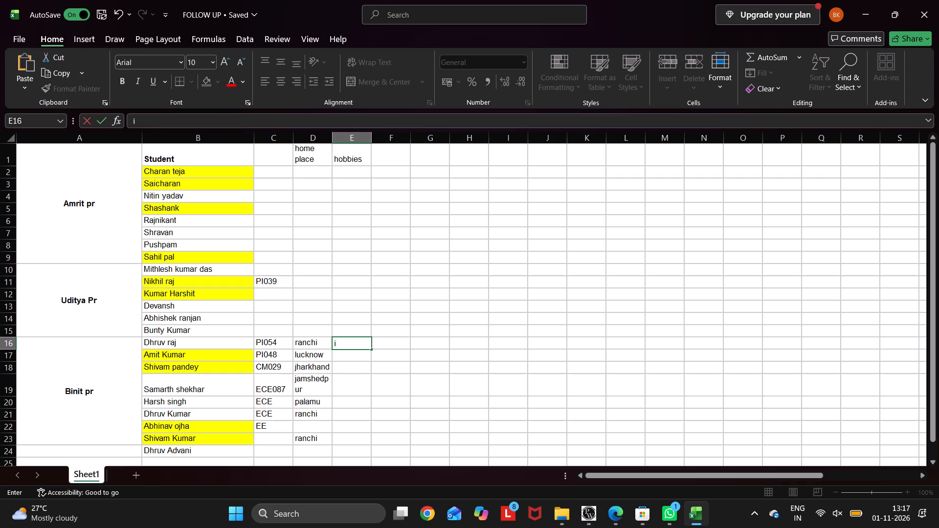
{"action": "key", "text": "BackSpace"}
Enter "gym,papa yoga aur spirituality me h to interested h" as the hobbies of the student in row 16.
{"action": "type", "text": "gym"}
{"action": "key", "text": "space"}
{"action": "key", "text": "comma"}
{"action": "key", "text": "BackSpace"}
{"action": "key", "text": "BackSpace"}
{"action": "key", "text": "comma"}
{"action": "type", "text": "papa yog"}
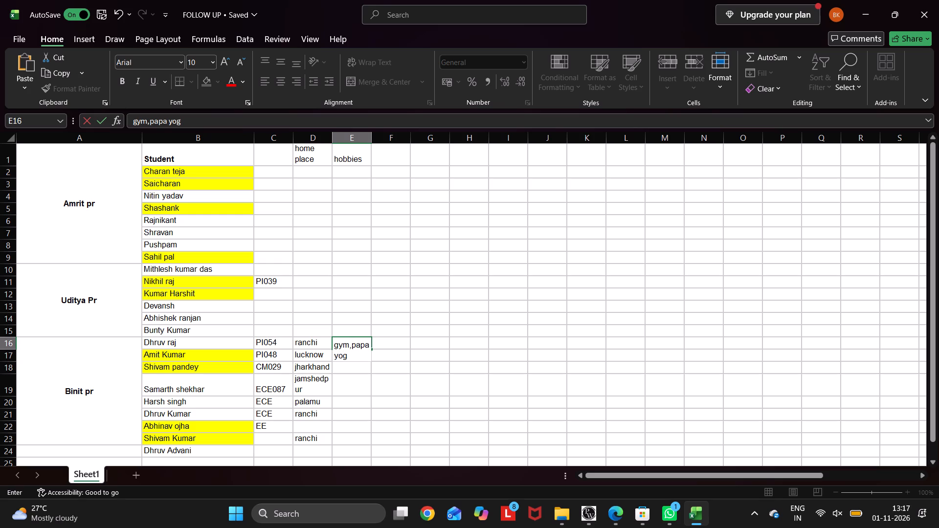
{"action": "type", "text": "a aur spii"}
{"action": "key", "text": "r"}
{"action": "key", "text": "BackSpace"}
{"action": "key", "text": "BackSpace"}
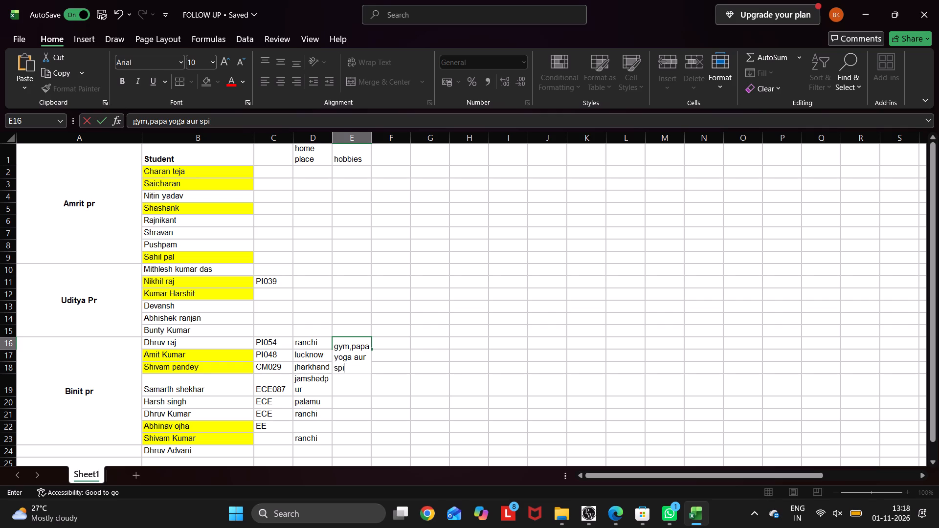
{"action": "type", "text": "rituality"}
{"action": "key", "text": "space"}
{"action": "type", "text": "me"}
{"action": "key", "text": "space"}
{"action": "type", "text": "h"}
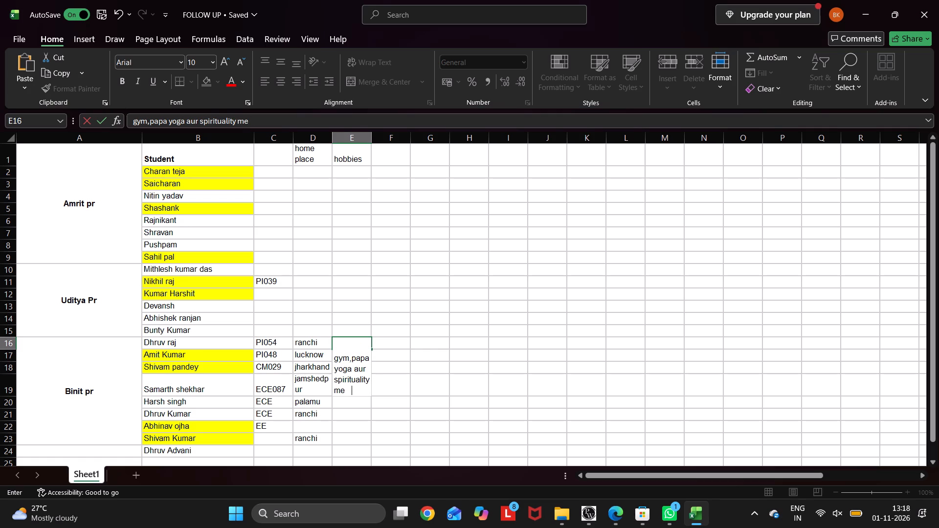
{"action": "key", "text": "space"}
{"action": "type", "text": "to karts"}
{"action": "key", "text": "BackSpace"}
{"action": "type", "text": "a"}
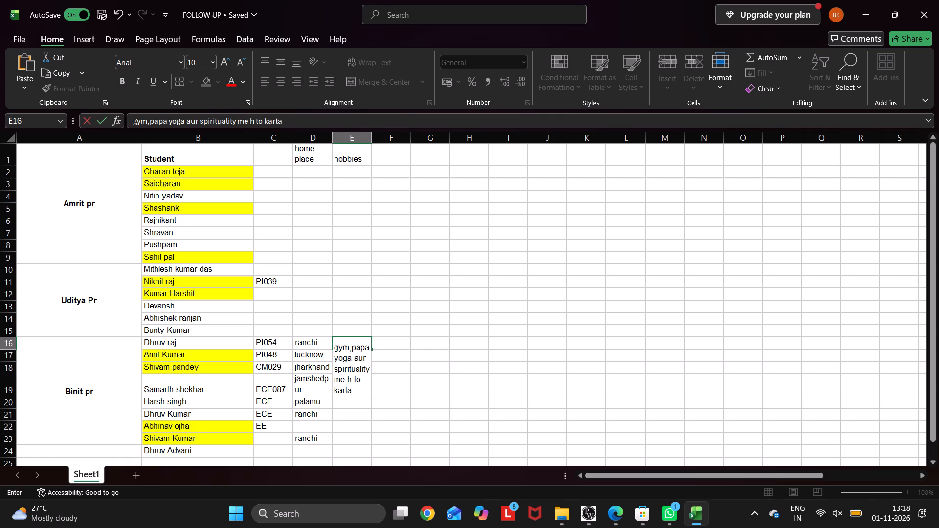
{"action": "key", "text": "space"}
{"action": "key", "text": "BackSpace"}
{"action": "key", "text": "BackSpace"}
{"action": "key", "text": "BackSpace"}
{"action": "key", "text": "BackSpace"}
{"action": "key", "text": "BackSpace"}
{"action": "key", "text": "BackSpace"}
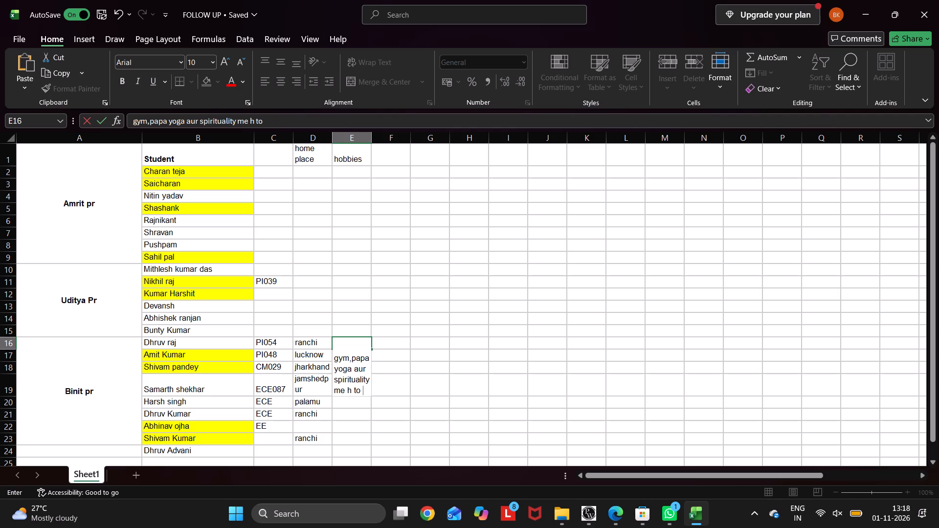
{"action": "type", "text": "inter"}
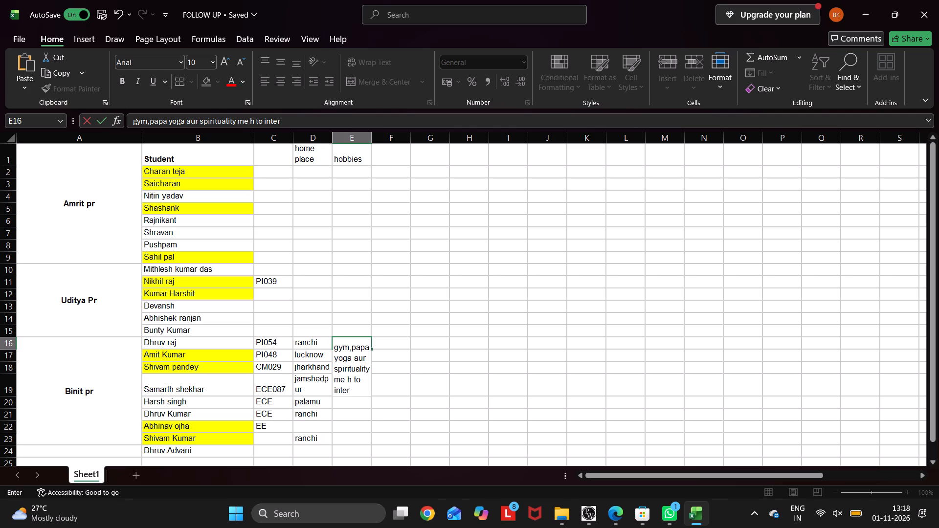
{"action": "type", "text": "estd"}
{"action": "key", "text": "space"}
{"action": "key", "text": "BackSpace"}
{"action": "key", "text": "BackSpace"}
{"action": "type", "text": "ed h"}
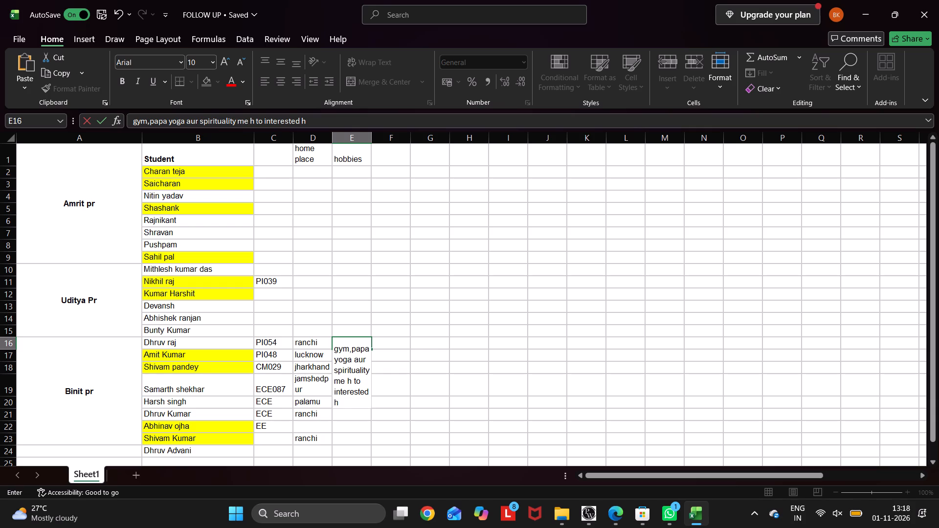
{"action": "left_click", "coordinate": [224, 358]}
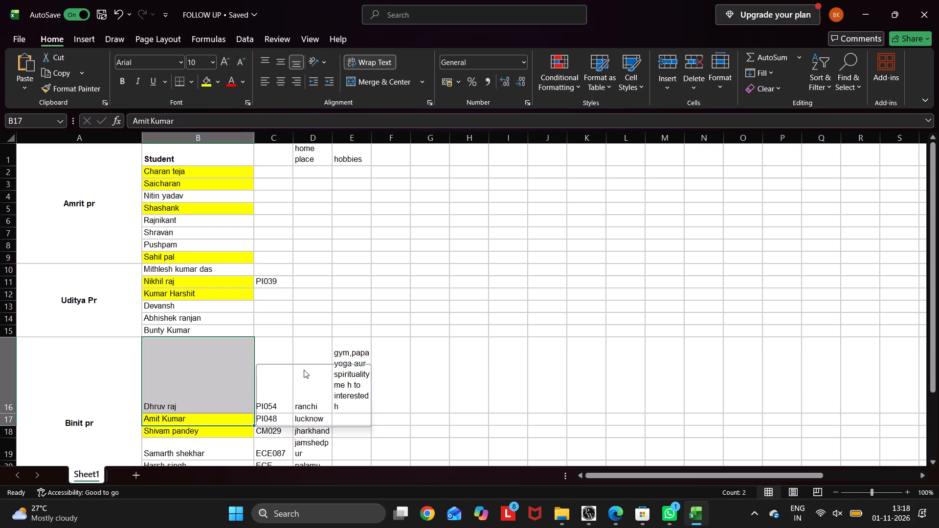
Begin the hobbies entry for the student in row 17 (cell E17) with "Career oriented,".
{"action": "scroll", "coordinate": [304, 370], "scroll_direction": "down", "scroll_amount": 1}
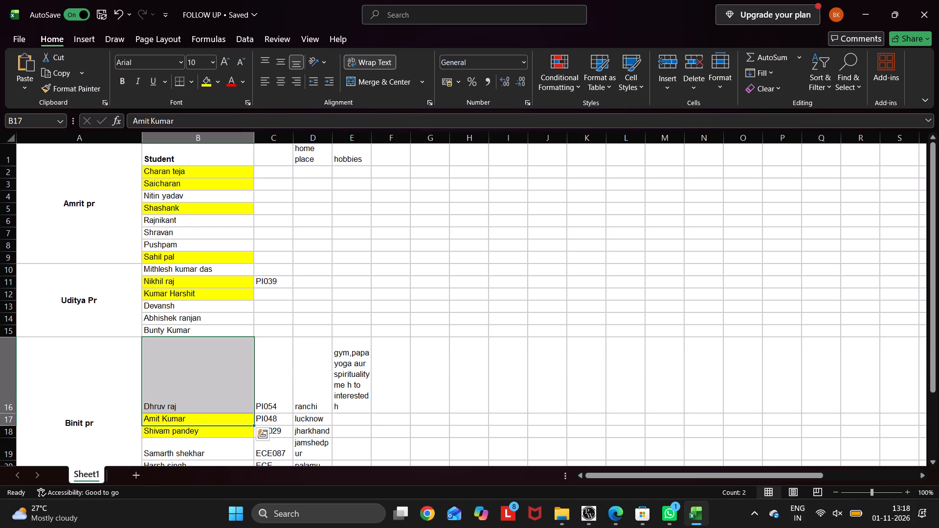
{"action": "left_click", "coordinate": [343, 418]}
{"action": "scroll", "coordinate": [343, 418], "scroll_direction": "down", "scroll_amount": 2}
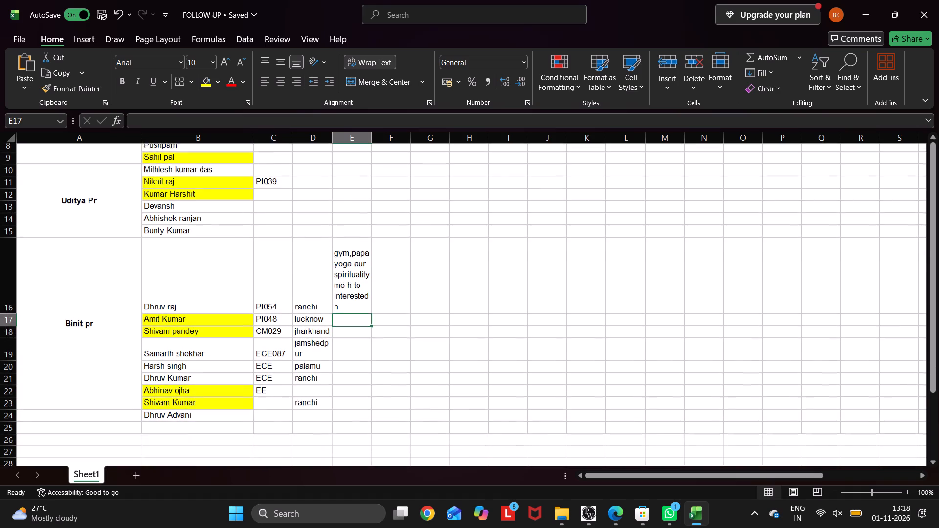
{"action": "scroll", "coordinate": [343, 418], "scroll_direction": "down", "scroll_amount": 1}
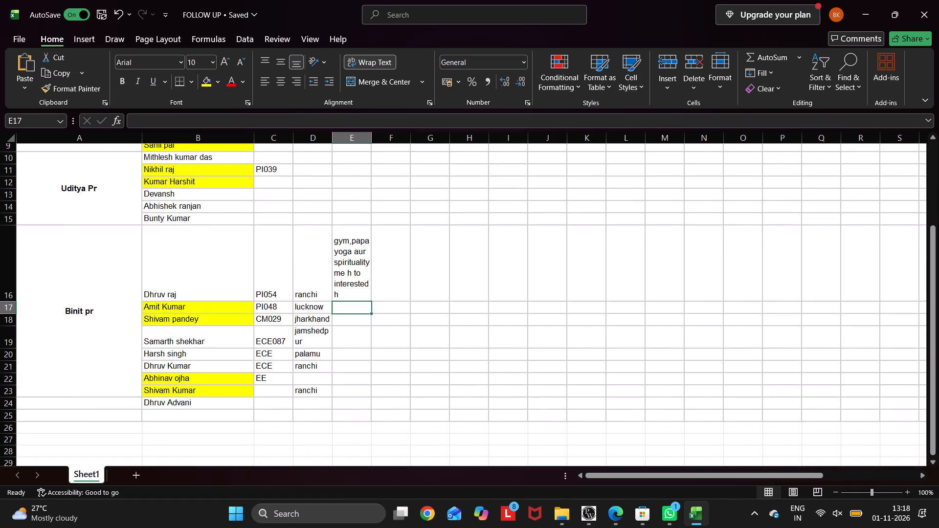
{"action": "type", "text": "it"}
{"action": "key", "text": "space"}
{"action": "key", "text": "BackSpace"}
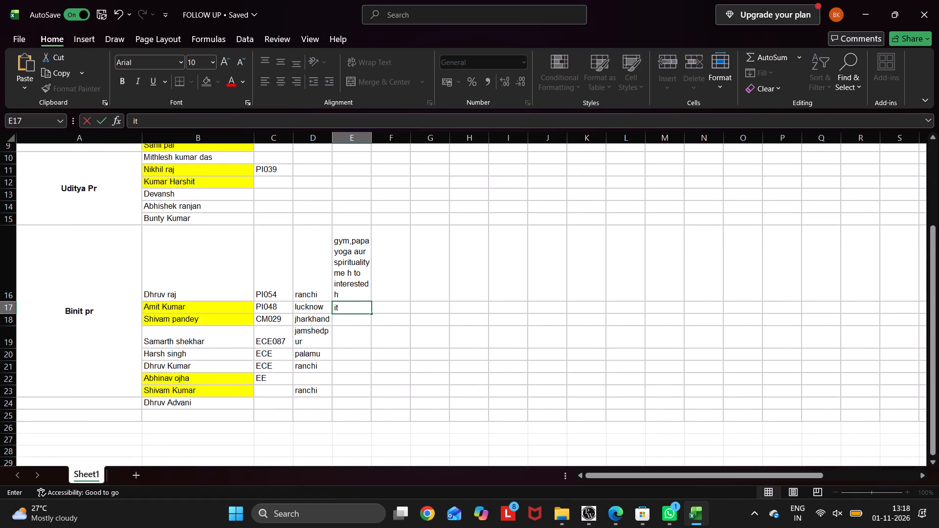
{"action": "key", "text": "BackSpace"}
{"action": "key", "text": "BackSpace"}
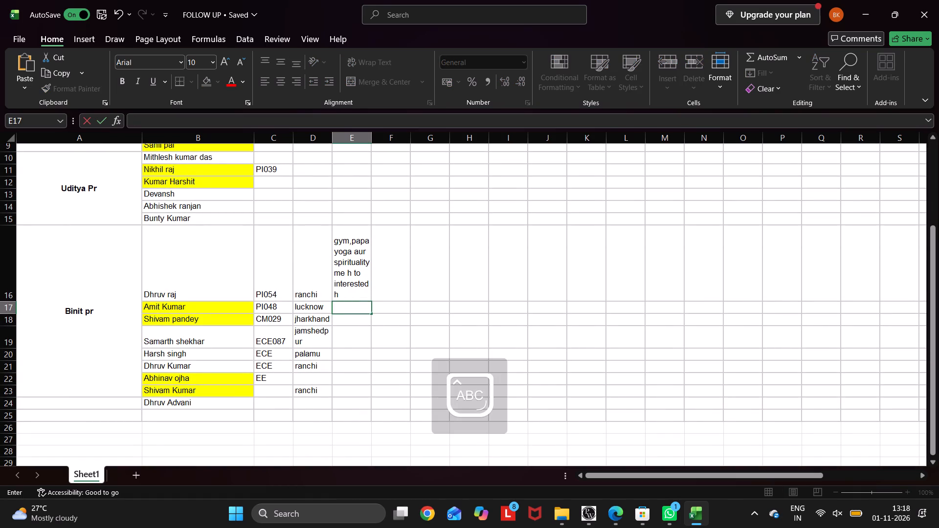
{"action": "type", "text": "SA"}
{"action": "key", "text": "BackSpace"}
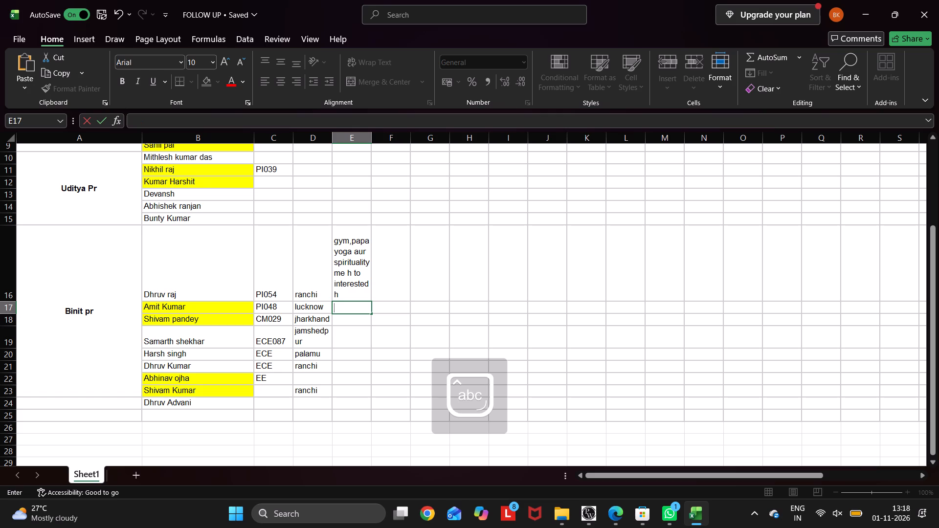
{"action": "key", "text": "b"}
{"action": "key", "text": "BackSpace"}
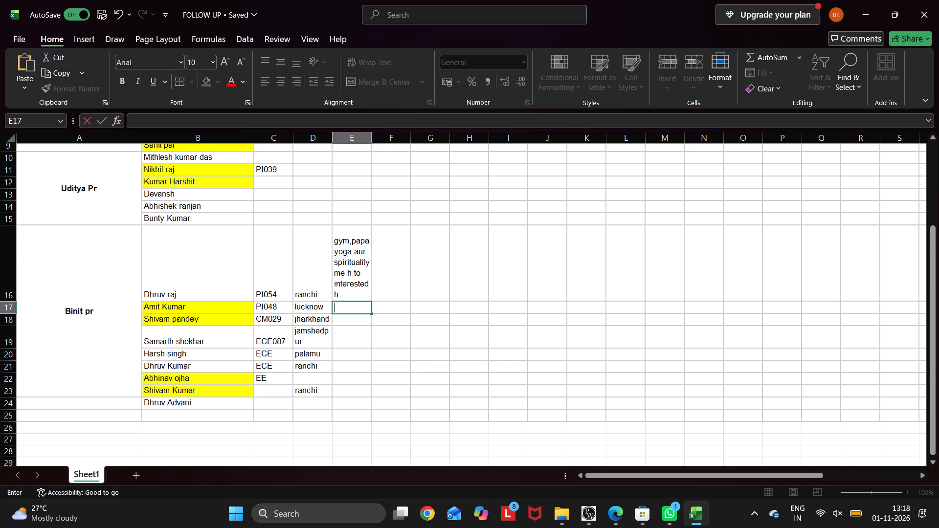
{"action": "type", "text": "CARE"}
{"action": "key", "text": "BackSpace"}
{"action": "key", "text": "BackSpace"}
{"action": "key", "text": "BackSpace"}
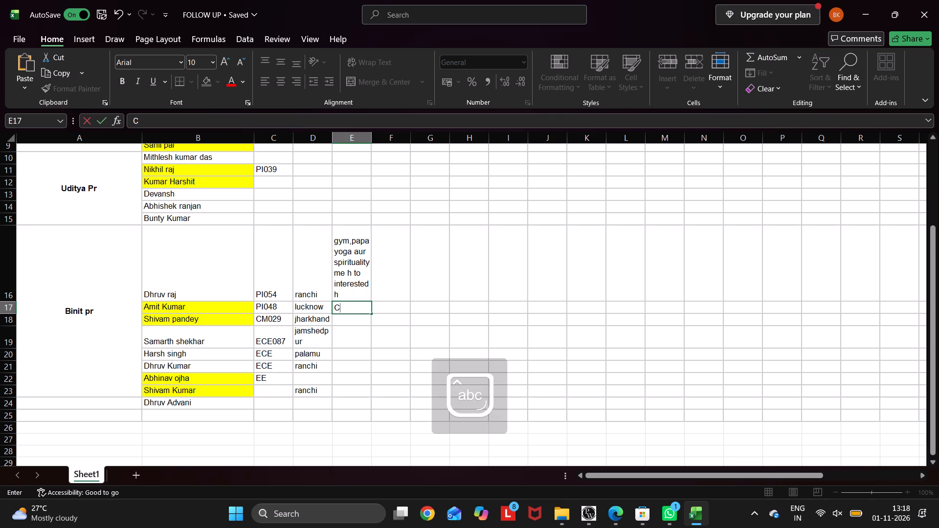
{"action": "type", "text": "areer oriented"}
{"action": "key", "text": "comma"}
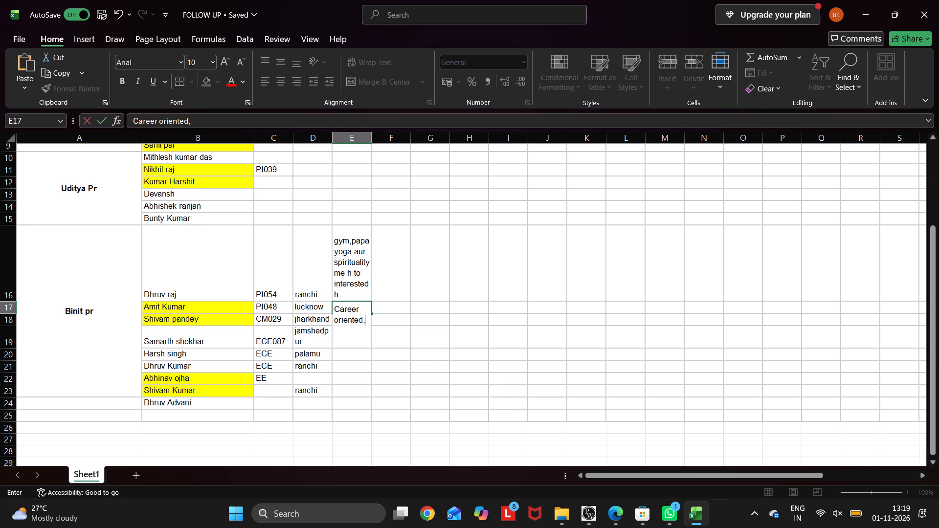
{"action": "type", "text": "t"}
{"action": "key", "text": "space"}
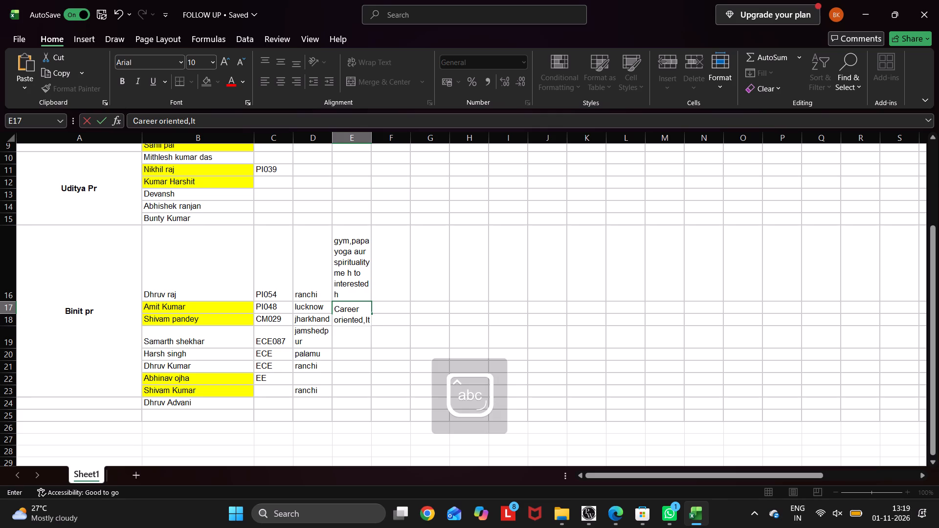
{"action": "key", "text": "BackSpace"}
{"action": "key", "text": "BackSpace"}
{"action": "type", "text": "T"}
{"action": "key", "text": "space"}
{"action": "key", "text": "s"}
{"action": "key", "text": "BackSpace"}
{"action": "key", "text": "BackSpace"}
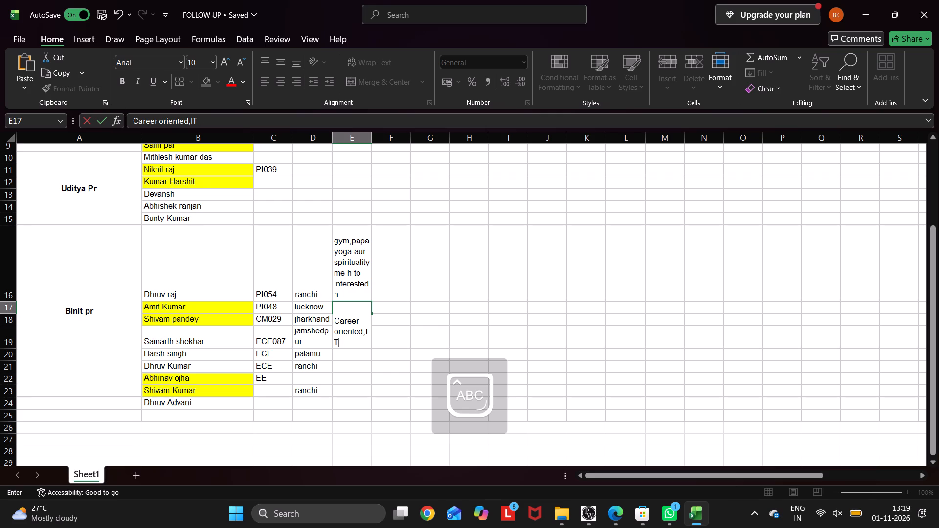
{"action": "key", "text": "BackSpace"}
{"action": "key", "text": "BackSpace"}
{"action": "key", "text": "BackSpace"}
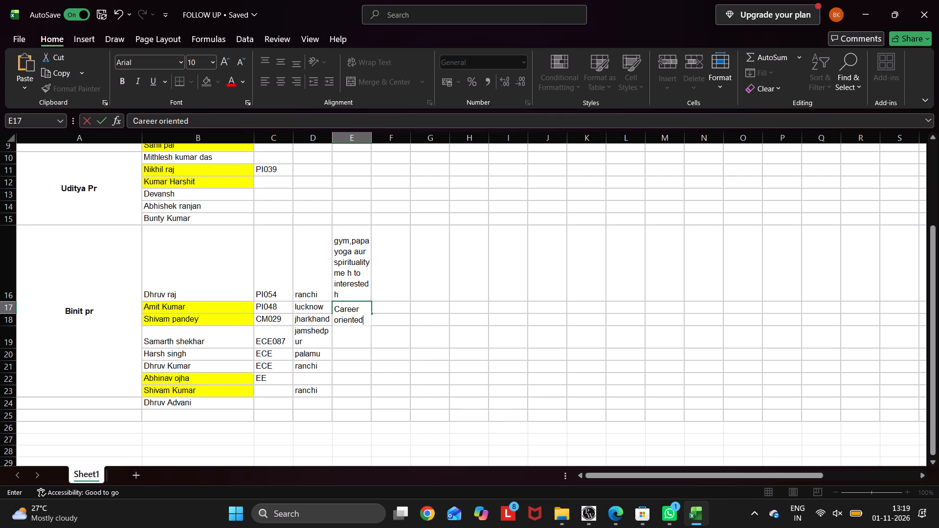
Complete the row 17 hobbies entry by adding ",likes chanting,reading books" after "Career oriented".
{"action": "key", "text": "comma"}
{"action": "type", "text": "likes"}
{"action": "key", "text": "space"}
{"action": "type", "text": "chantu"}
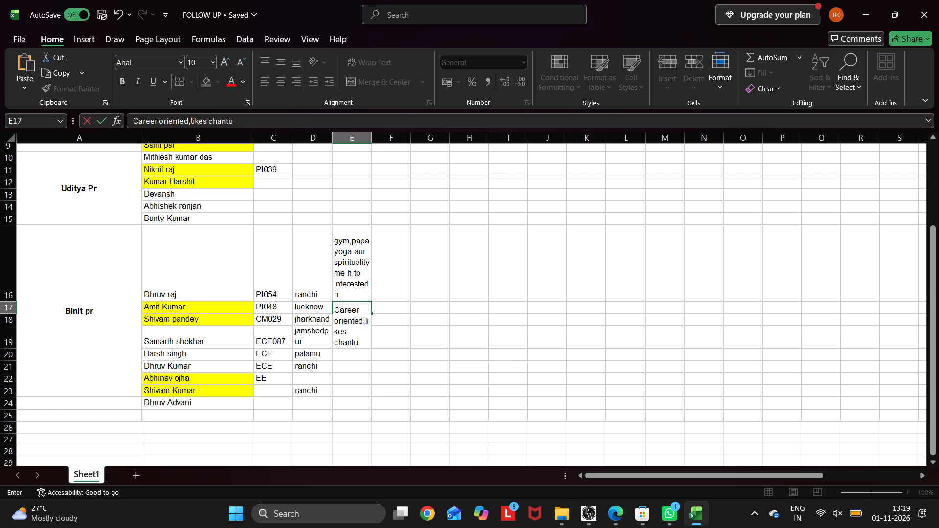
{"action": "type", "text": "ng"}
{"action": "key", "text": "space"}
{"action": "key", "text": "BackSpace"}
{"action": "key", "text": "BackSpace"}
{"action": "key", "text": "BackSpace"}
{"action": "key", "text": "BackSpace"}
{"action": "type", "text": "ing"}
{"action": "key", "text": "comma"}
{"action": "type", "text": "reading"}
{"action": "key", "text": "space"}
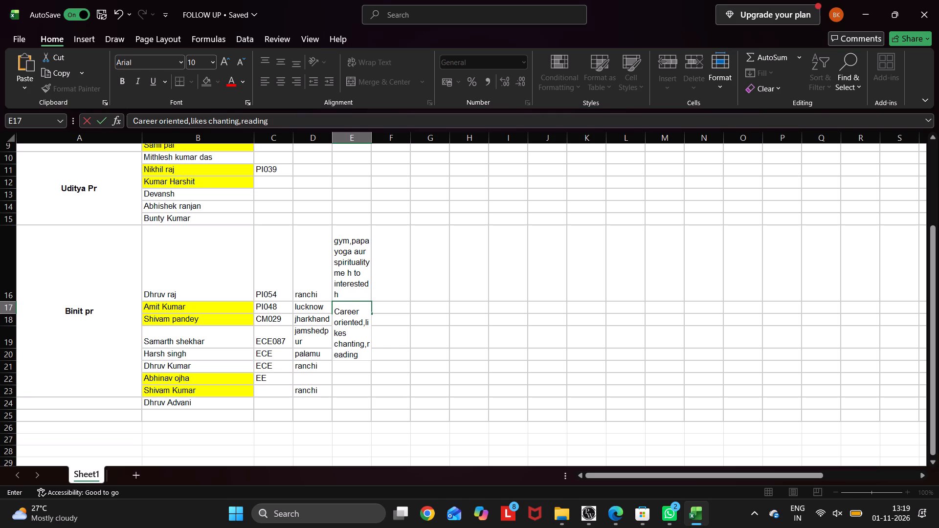
{"action": "type", "text": "books"}
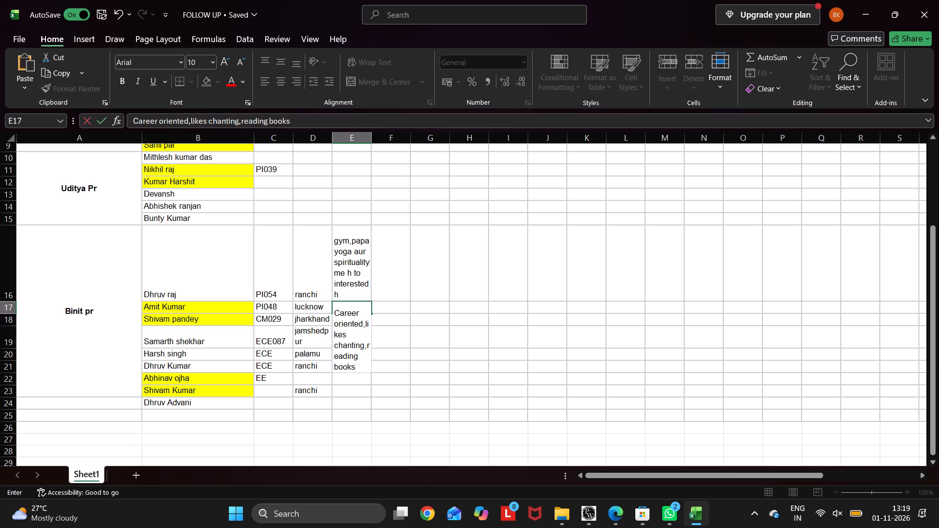
{"action": "left_click", "coordinate": [388, 320]}
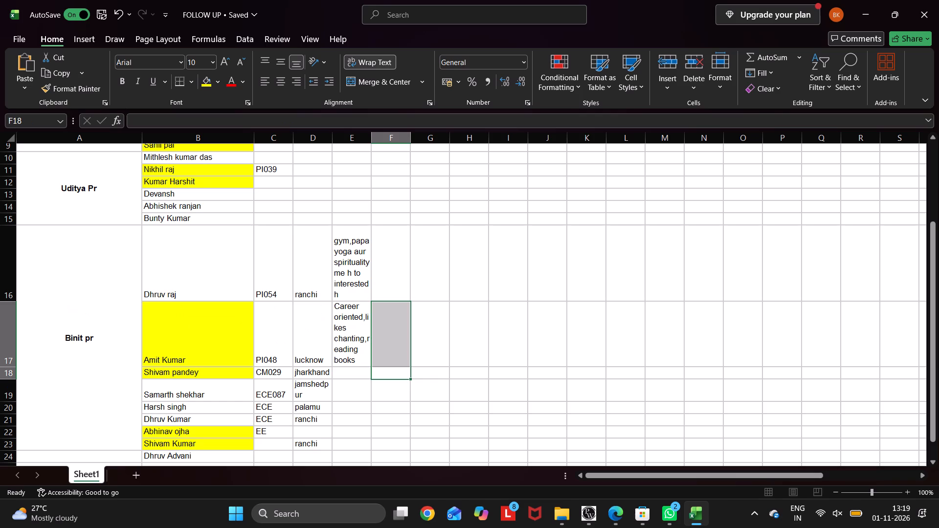
Enter "bakaiti nhi pasand ,interested in study" as the hobbies of the student in row 18.
{"action": "left_click", "coordinate": [350, 374]}
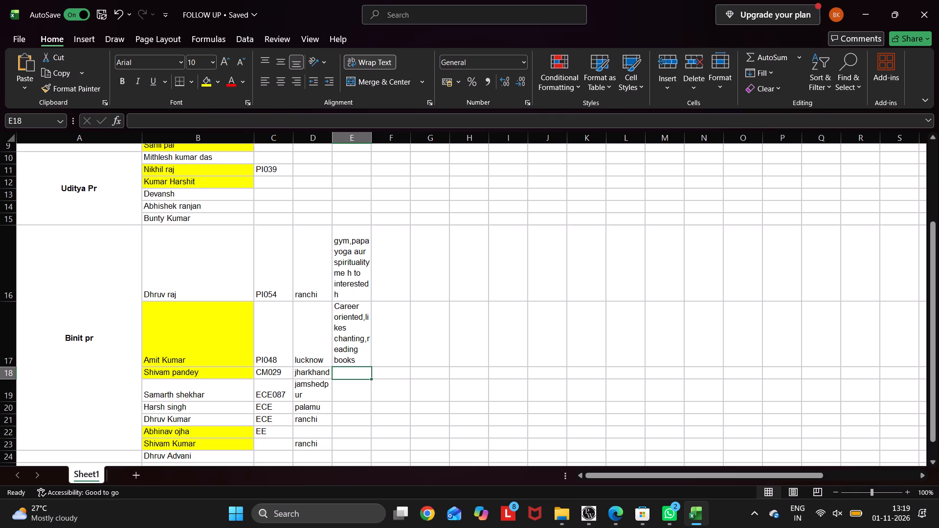
{"action": "key", "text": "b"}
{"action": "type", "text": "akai"}
{"action": "type", "text": "ti nhi"}
{"action": "key", "text": "space"}
{"action": "type", "text": "pasand"}
{"action": "key", "text": "space"}
{"action": "key", "text": "comma"}
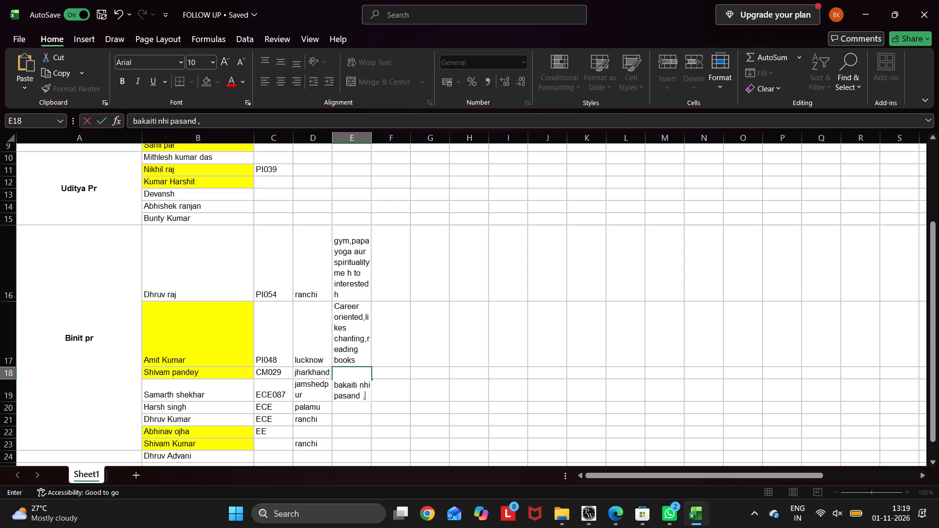
{"action": "type", "text": "gaa"}
{"action": "key", "text": "BackSpace"}
{"action": "key", "text": "BackSpace"}
{"action": "key", "text": "BackSpace"}
{"action": "key", "text": "BackSpace"}
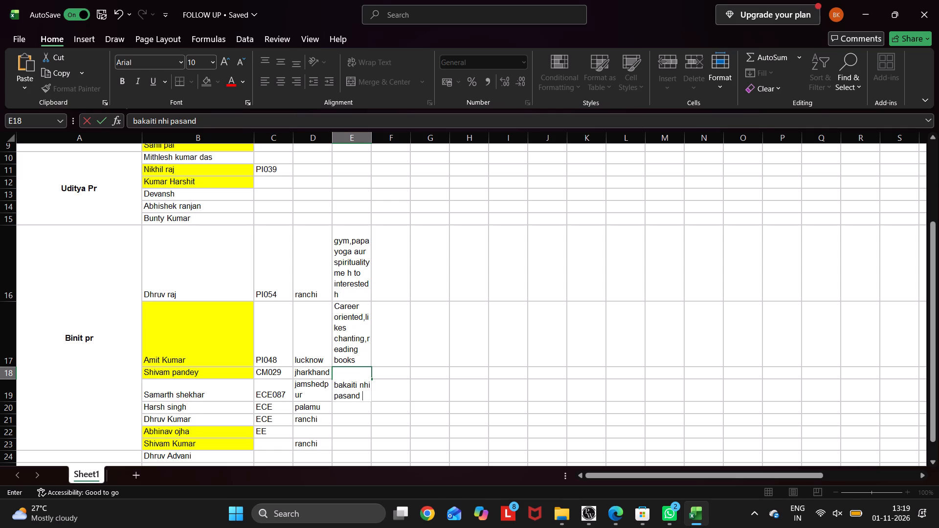
{"action": "key", "text": "comma"}
{"action": "type", "text": "interested in"}
{"action": "key", "text": "space"}
{"action": "type", "text": "study"}
{"action": "key", "text": "space"}
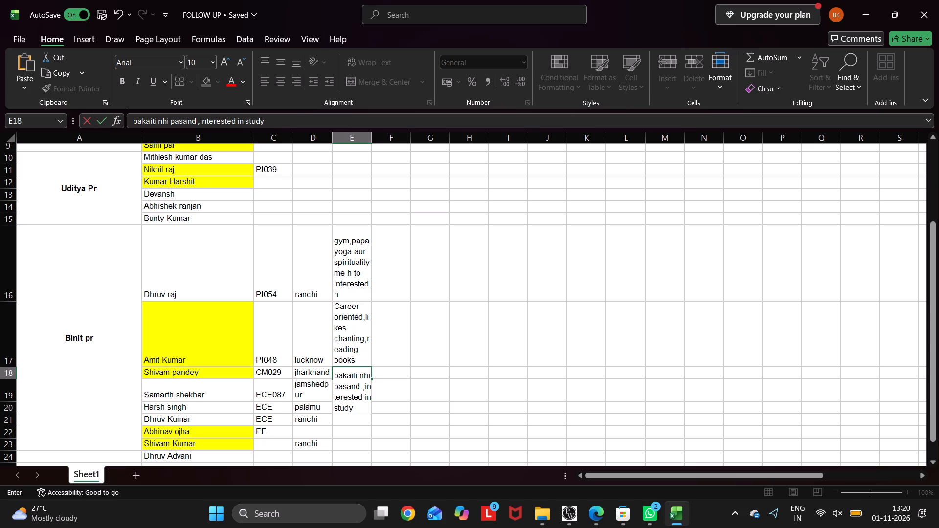
{"action": "left_click", "coordinate": [382, 390]}
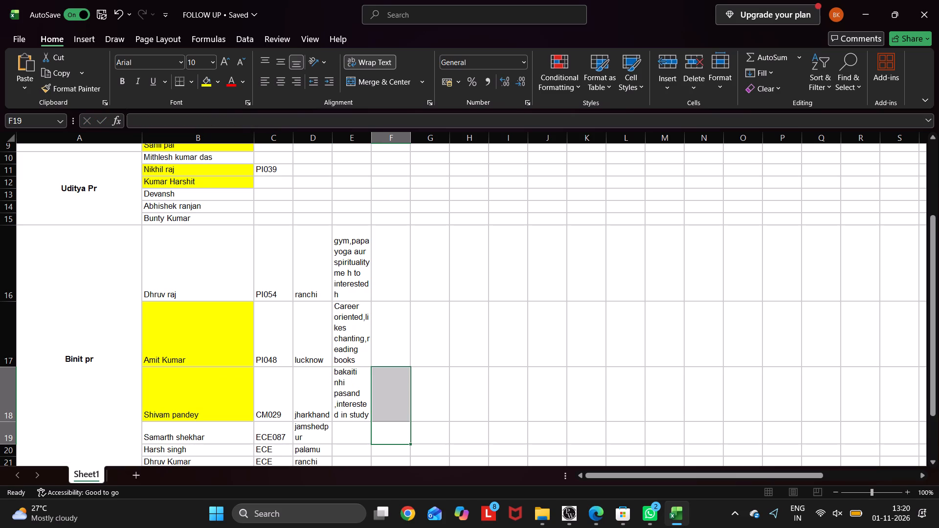
Enter "non veg eatter,interest isko bhi nhi pata kisme h" as the hobbies of the student in row 20.
{"action": "left_click", "coordinate": [352, 441]}
{"action": "scroll", "coordinate": [352, 441], "scroll_direction": "down", "scroll_amount": 2}
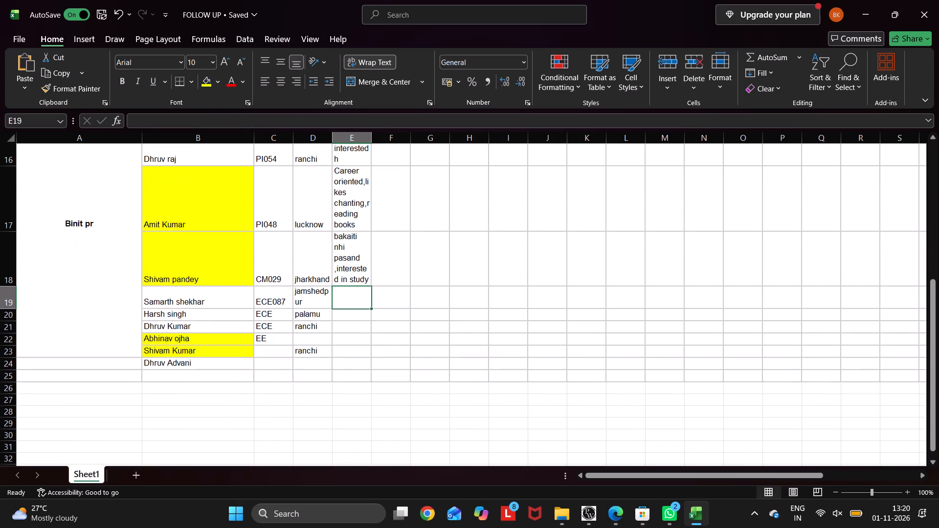
{"action": "left_click", "coordinate": [348, 314]}
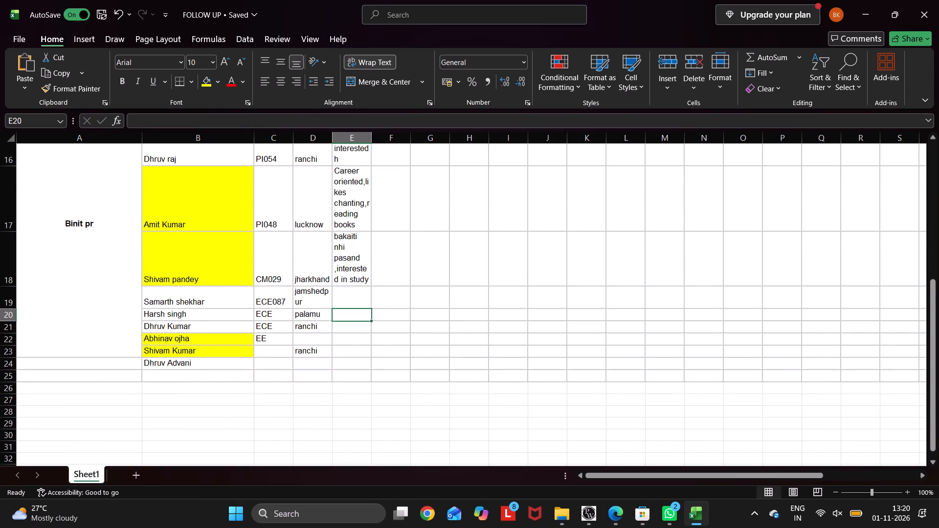
{"action": "type", "text": "non ve"}
{"action": "type", "text": "g eatter"}
{"action": "key", "text": "comma"}
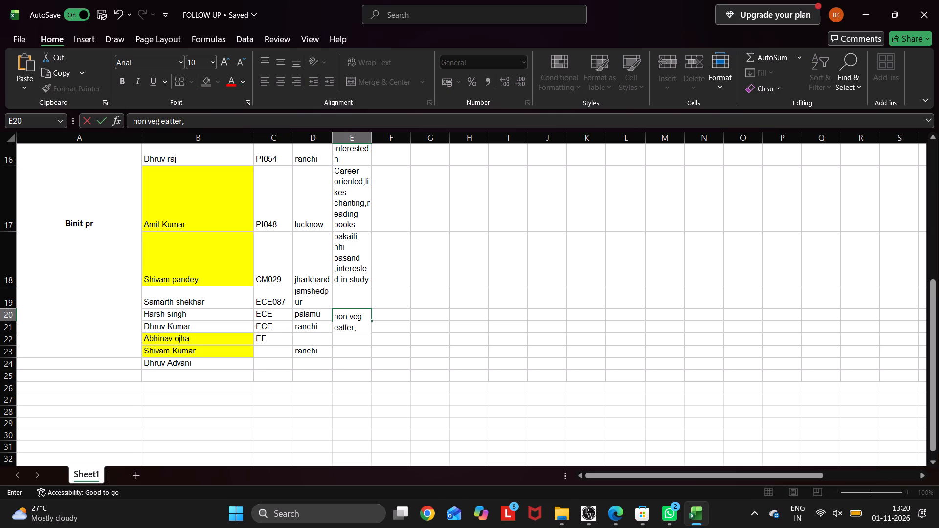
{"action": "type", "text": "interest"}
{"action": "key", "text": "space"}
{"action": "type", "text": "isko bhi nhi pata"}
{"action": "key", "text": "space"}
{"action": "type", "text": "kisme h"}
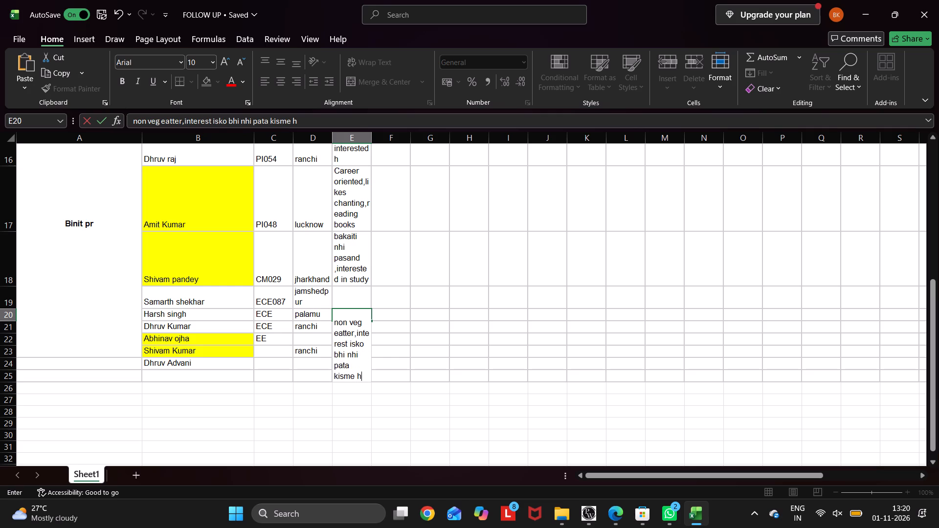
{"action": "left_click", "coordinate": [392, 331]}
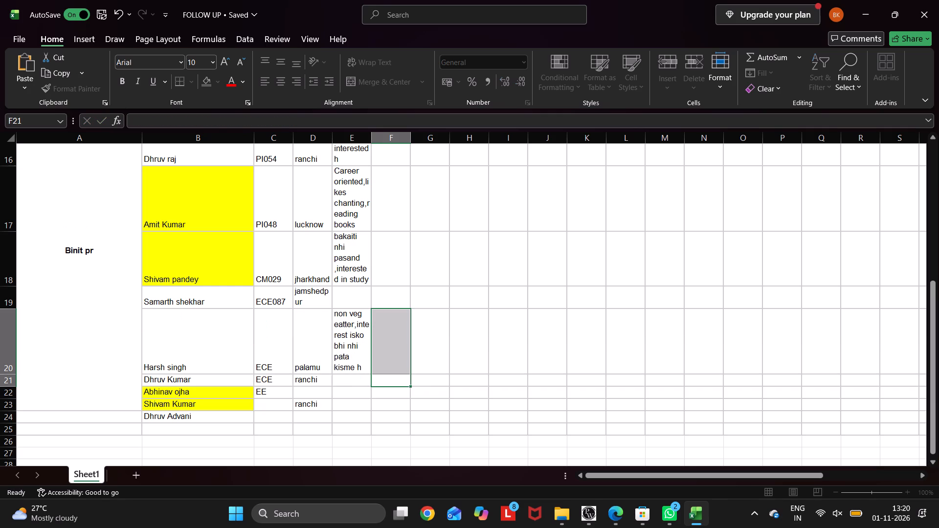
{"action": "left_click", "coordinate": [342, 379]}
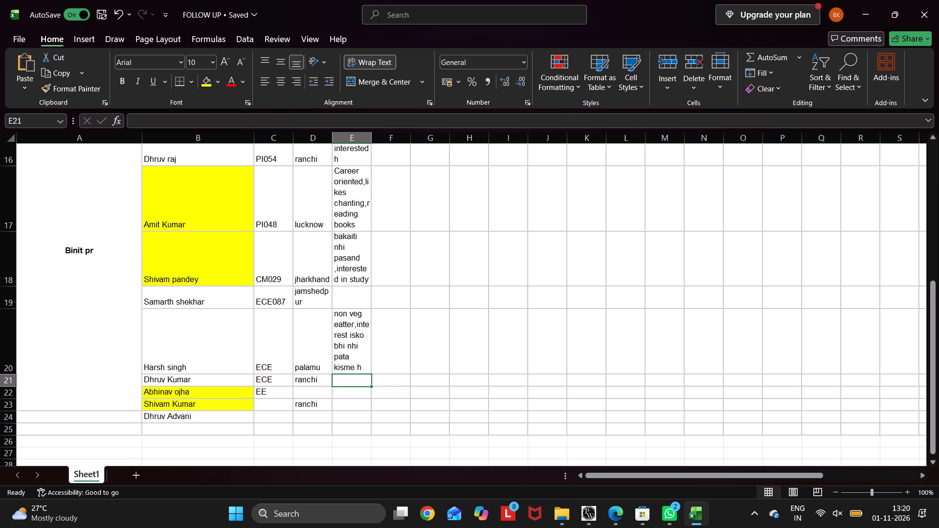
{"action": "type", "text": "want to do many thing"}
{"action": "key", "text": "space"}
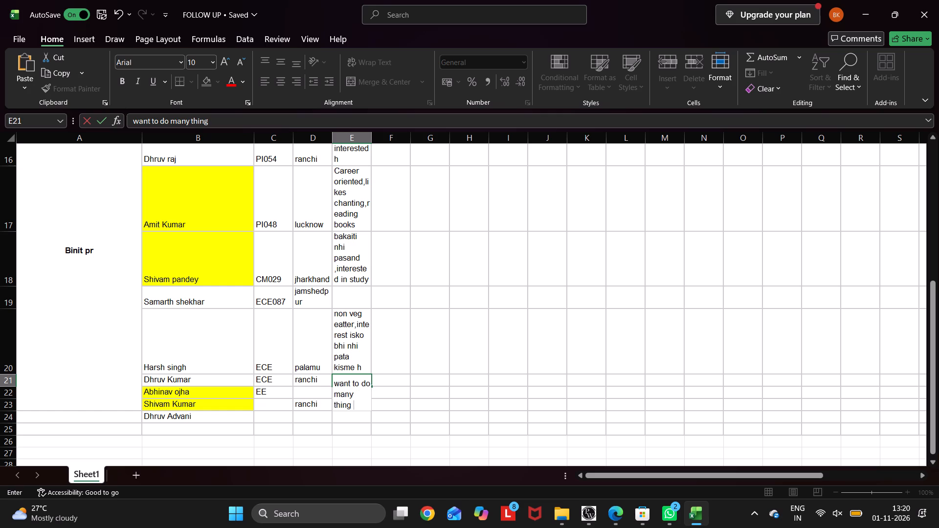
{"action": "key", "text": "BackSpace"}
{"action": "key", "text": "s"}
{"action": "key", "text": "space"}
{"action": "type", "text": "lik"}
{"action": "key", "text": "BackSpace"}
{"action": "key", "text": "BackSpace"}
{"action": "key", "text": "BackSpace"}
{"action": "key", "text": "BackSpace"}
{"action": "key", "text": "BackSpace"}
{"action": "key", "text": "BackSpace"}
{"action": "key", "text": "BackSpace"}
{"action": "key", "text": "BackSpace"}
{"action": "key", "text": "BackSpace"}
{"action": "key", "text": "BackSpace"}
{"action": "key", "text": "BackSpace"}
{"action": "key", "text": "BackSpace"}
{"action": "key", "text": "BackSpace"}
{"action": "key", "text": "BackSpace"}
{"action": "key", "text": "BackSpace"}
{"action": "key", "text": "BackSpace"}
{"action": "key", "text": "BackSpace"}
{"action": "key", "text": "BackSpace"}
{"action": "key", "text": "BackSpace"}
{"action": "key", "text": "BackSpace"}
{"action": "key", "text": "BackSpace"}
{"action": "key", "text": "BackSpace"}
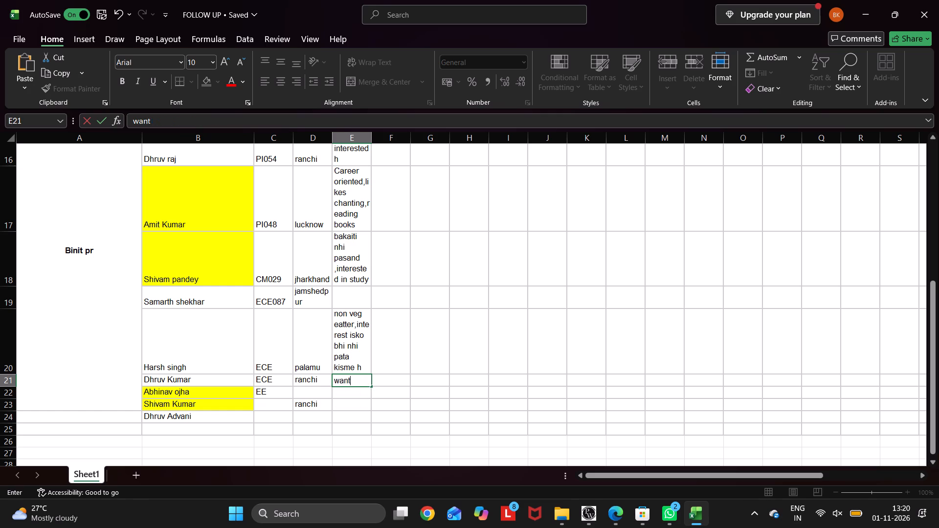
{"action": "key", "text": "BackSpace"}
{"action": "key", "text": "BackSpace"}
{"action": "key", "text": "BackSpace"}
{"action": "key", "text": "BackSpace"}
Enter "interested in acting ,photography" as the hobbies of the student in row 21 (cell E21).
{"action": "type", "text": "interested in"}
{"action": "key", "text": "space"}
{"action": "type", "text": "aa"}
{"action": "key", "text": "BackSpace"}
{"action": "type", "text": "cting"}
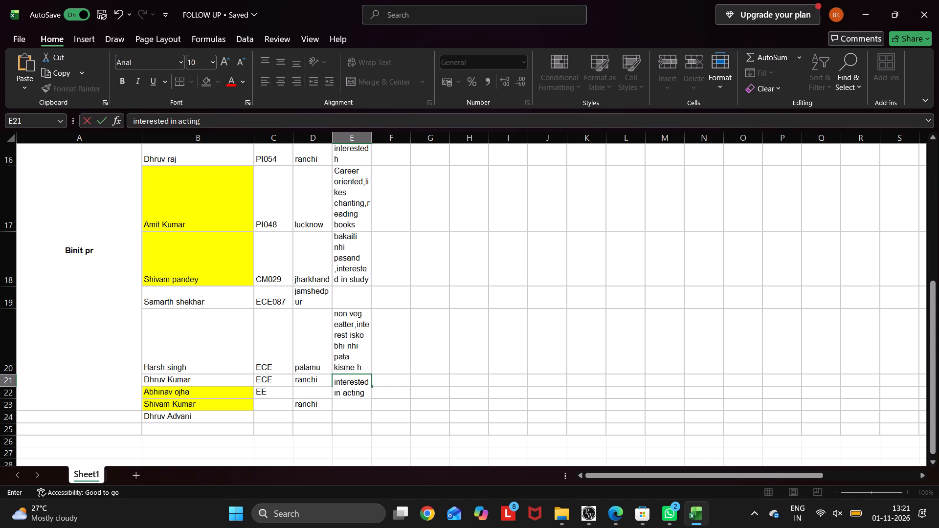
{"action": "key", "text": "space"}
{"action": "type", "text": ",photo"}
{"action": "type", "text": "graphy"}
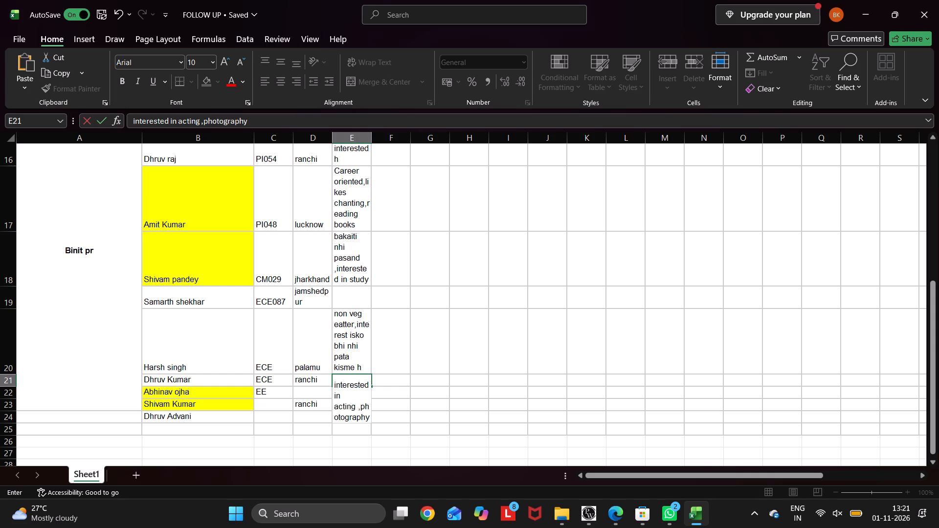
{"action": "left_click", "coordinate": [388, 385]}
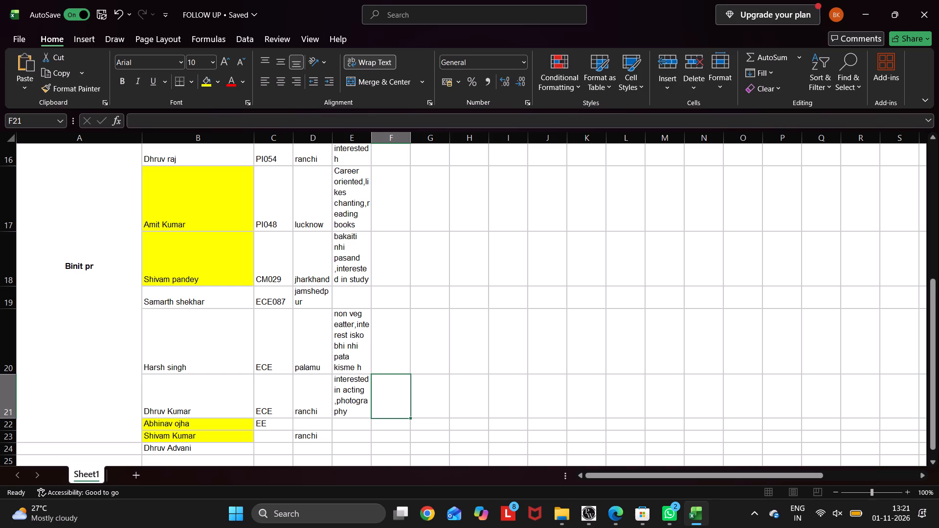
Enter "spirituality" as the hobbies of the student in row 23 (cell E23).
{"action": "left_click", "coordinate": [351, 429]}
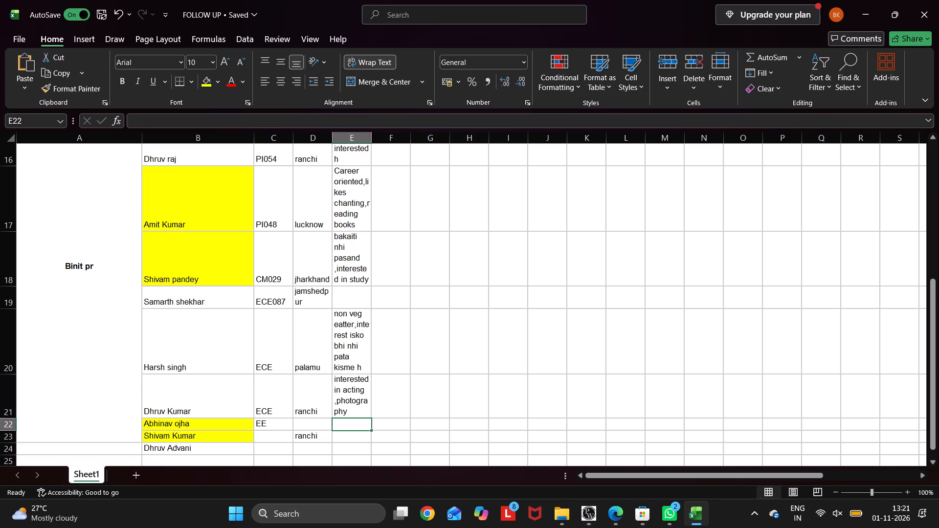
{"action": "scroll", "coordinate": [351, 429], "scroll_direction": "down", "scroll_amount": 1}
{"action": "left_click", "coordinate": [344, 377]}
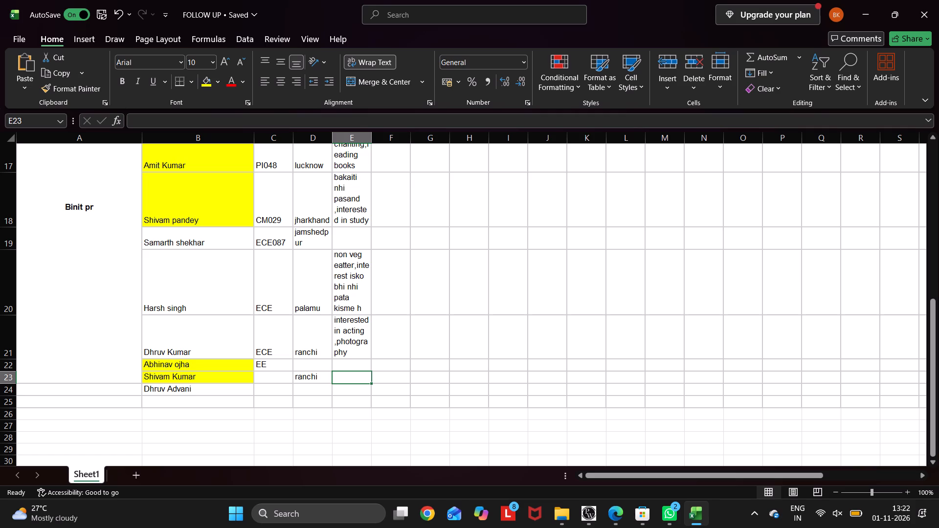
{"action": "key", "text": "s"}
{"action": "type", "text": "pirit"}
{"action": "type", "text": "uality"}
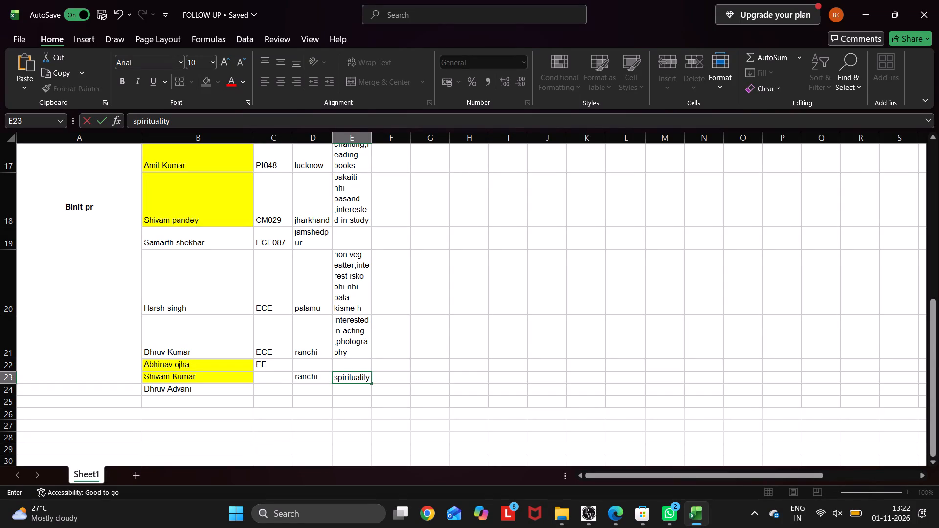
{"action": "key", "text": "space"}
{"action": "left_click", "coordinate": [386, 346]}
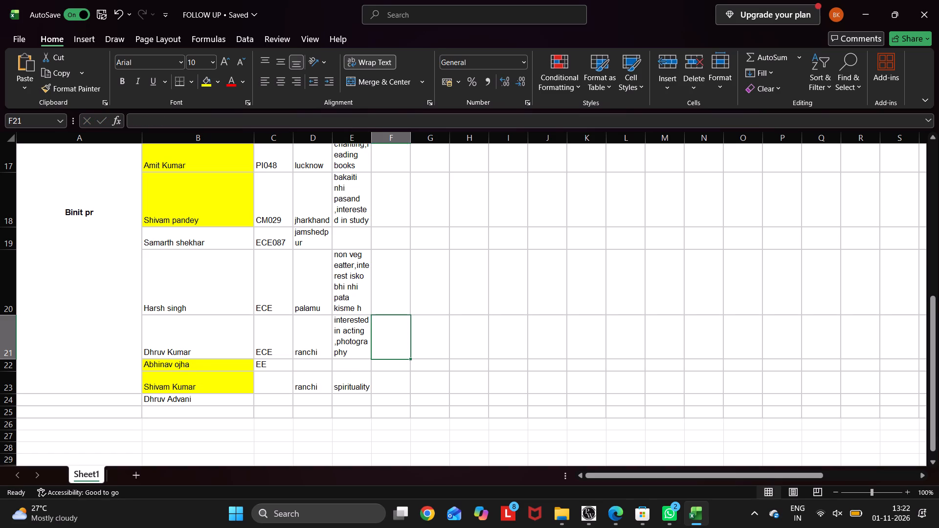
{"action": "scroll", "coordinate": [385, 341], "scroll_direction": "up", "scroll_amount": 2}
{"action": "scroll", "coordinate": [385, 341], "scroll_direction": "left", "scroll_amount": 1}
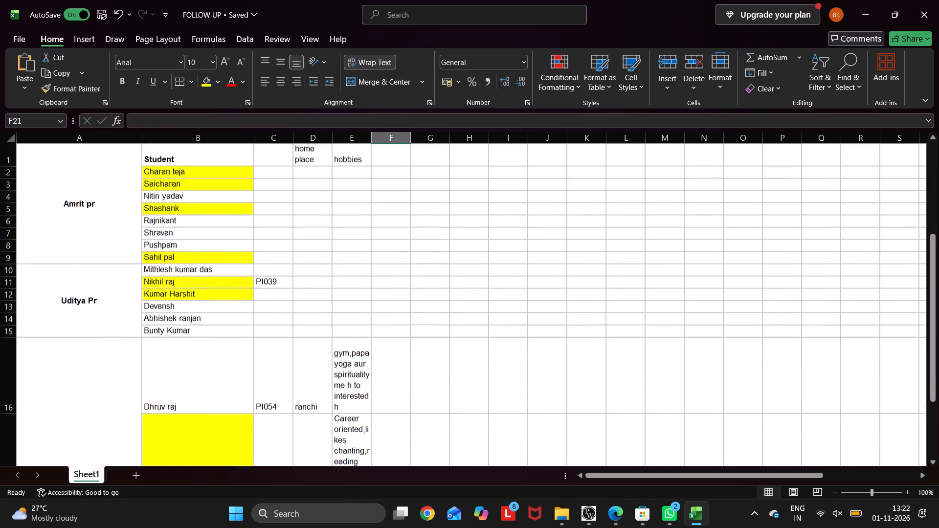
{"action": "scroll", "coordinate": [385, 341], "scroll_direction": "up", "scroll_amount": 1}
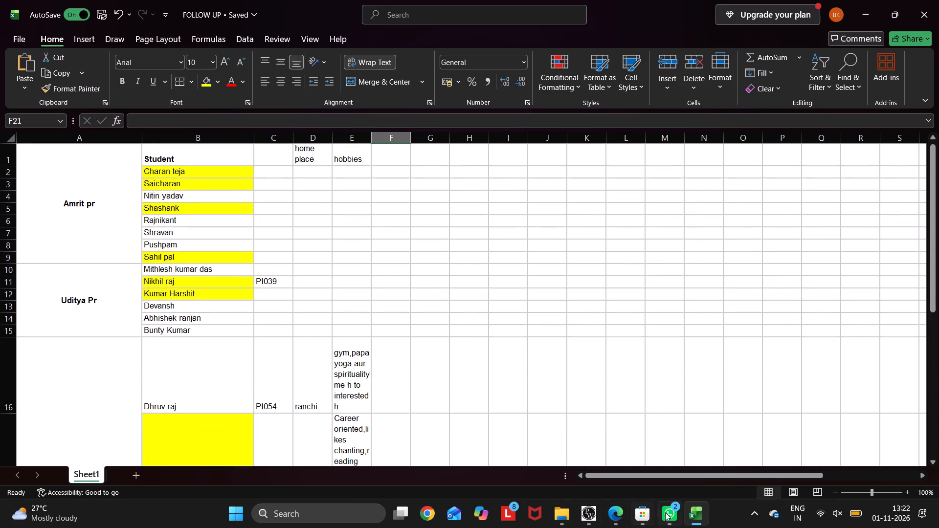
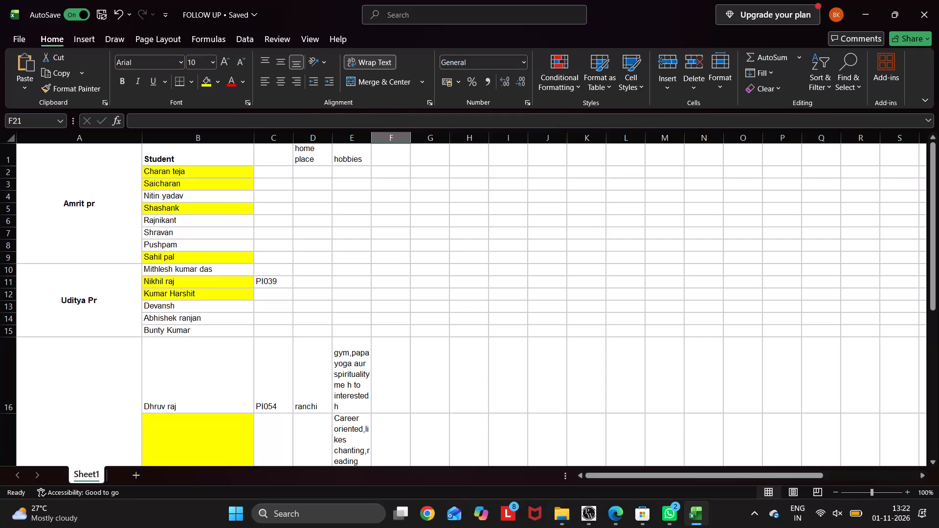
Review the home place and hobbies entries filled in for the students down to row 24.
{"action": "scroll", "coordinate": [413, 275], "scroll_direction": "down", "scroll_amount": 3}
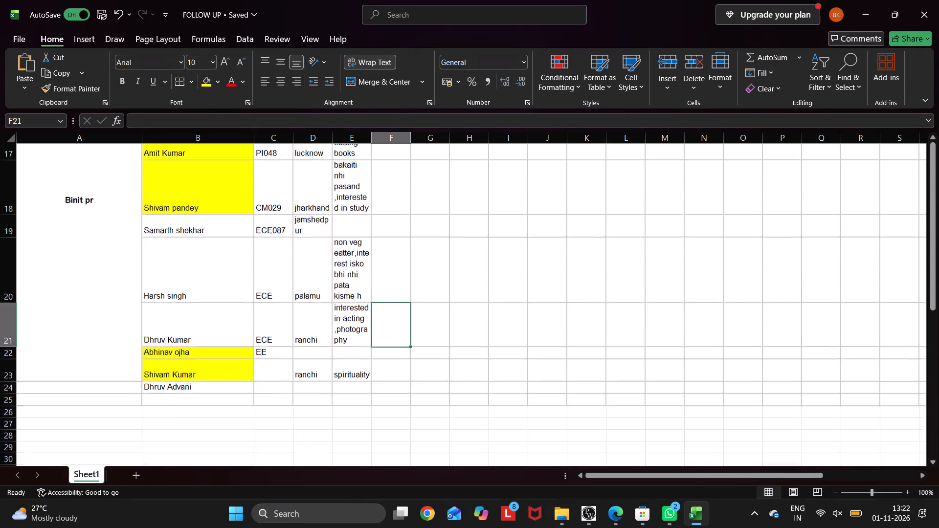
{"action": "scroll", "coordinate": [413, 275], "scroll_direction": "down", "scroll_amount": 1}
{"action": "scroll", "coordinate": [413, 275], "scroll_direction": "up", "scroll_amount": 2}
{"action": "scroll", "coordinate": [413, 275], "scroll_direction": "down", "scroll_amount": 1}
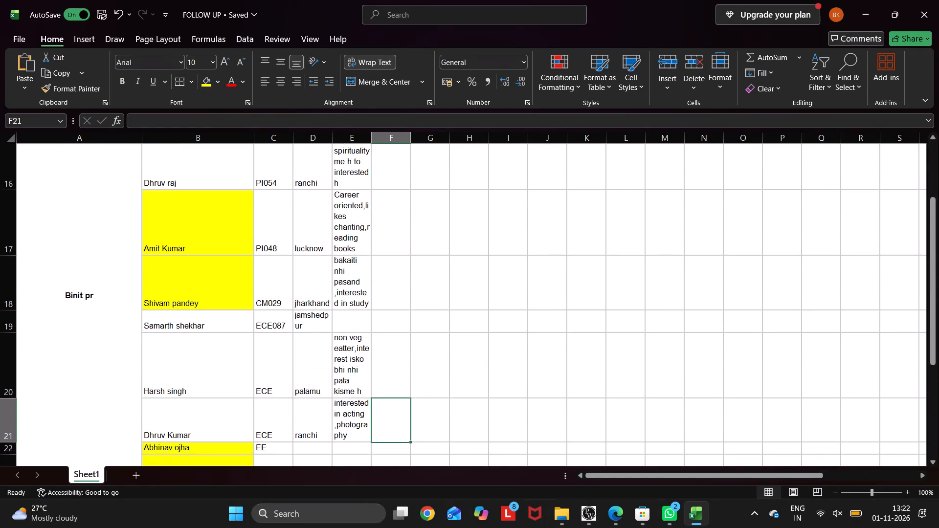
{"action": "scroll", "coordinate": [413, 275], "scroll_direction": "down", "scroll_amount": 2}
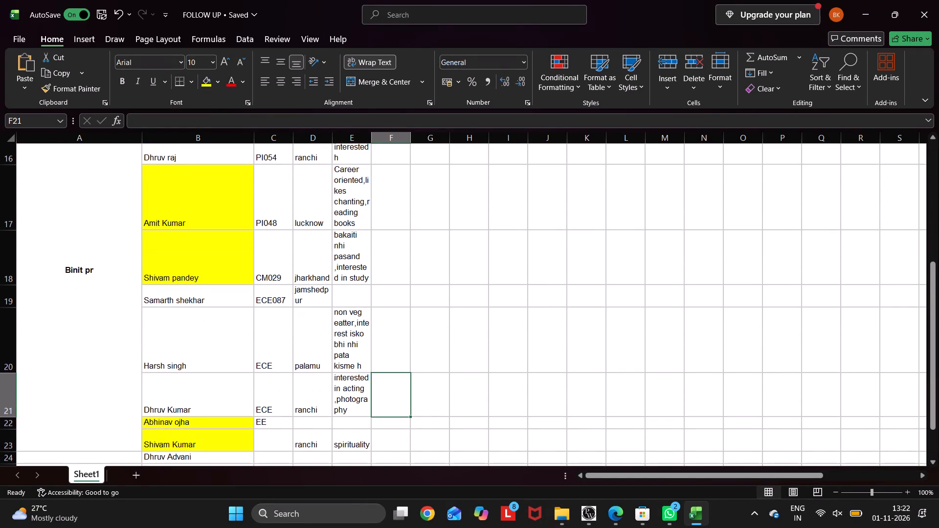
{"action": "scroll", "coordinate": [413, 275], "scroll_direction": "down", "scroll_amount": 3}
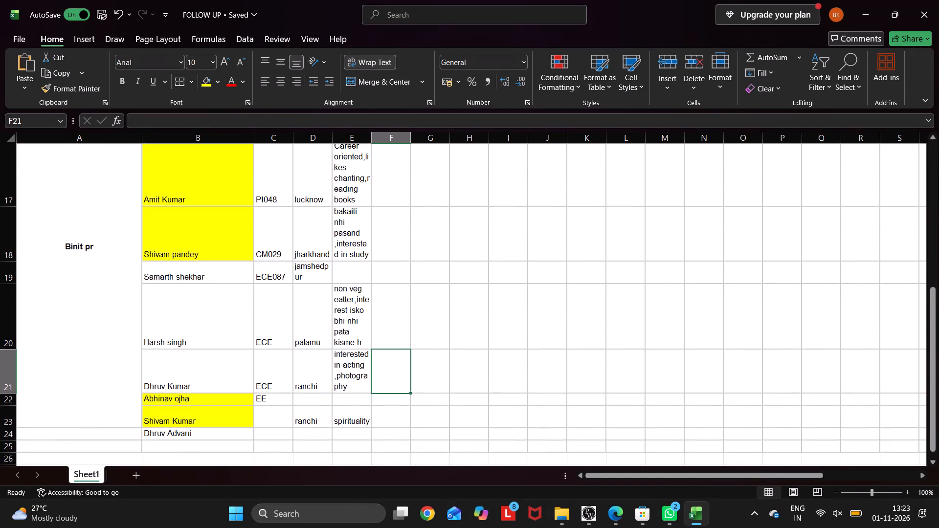
{"action": "scroll", "coordinate": [362, 217], "scroll_direction": "up", "scroll_amount": 1}
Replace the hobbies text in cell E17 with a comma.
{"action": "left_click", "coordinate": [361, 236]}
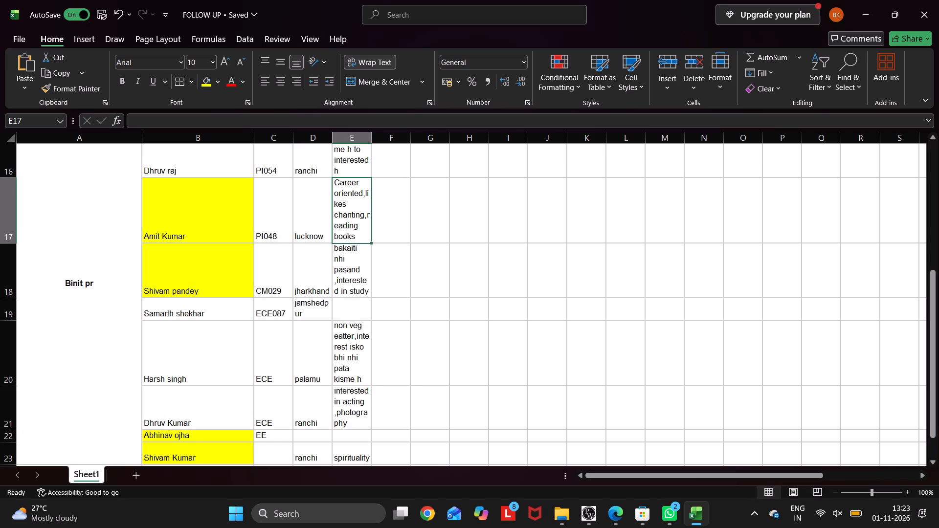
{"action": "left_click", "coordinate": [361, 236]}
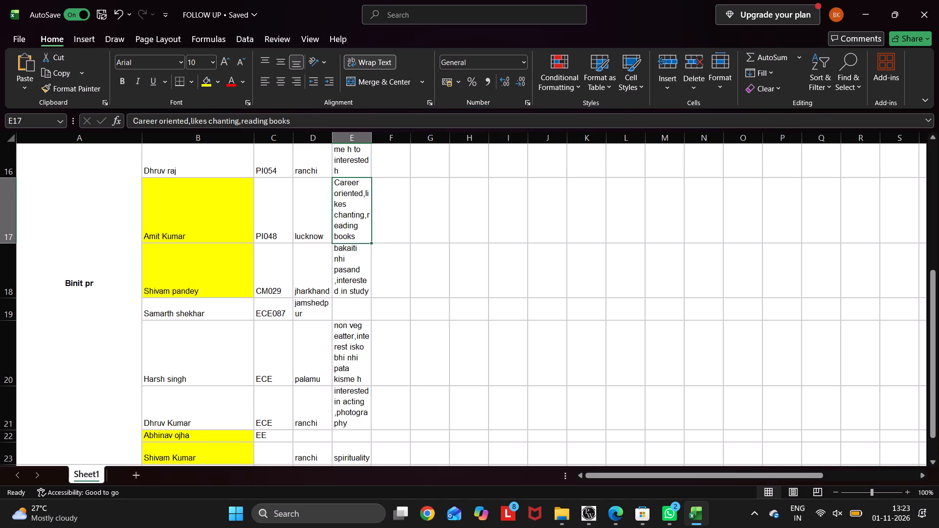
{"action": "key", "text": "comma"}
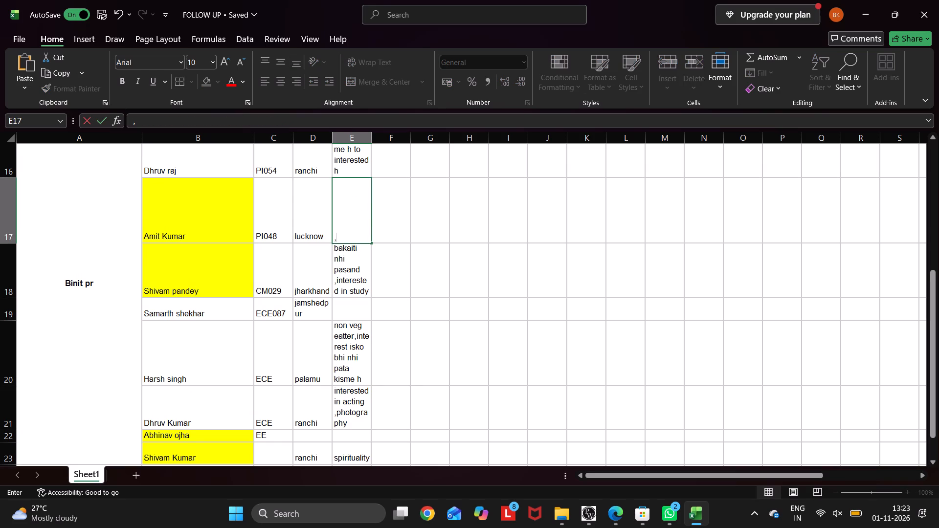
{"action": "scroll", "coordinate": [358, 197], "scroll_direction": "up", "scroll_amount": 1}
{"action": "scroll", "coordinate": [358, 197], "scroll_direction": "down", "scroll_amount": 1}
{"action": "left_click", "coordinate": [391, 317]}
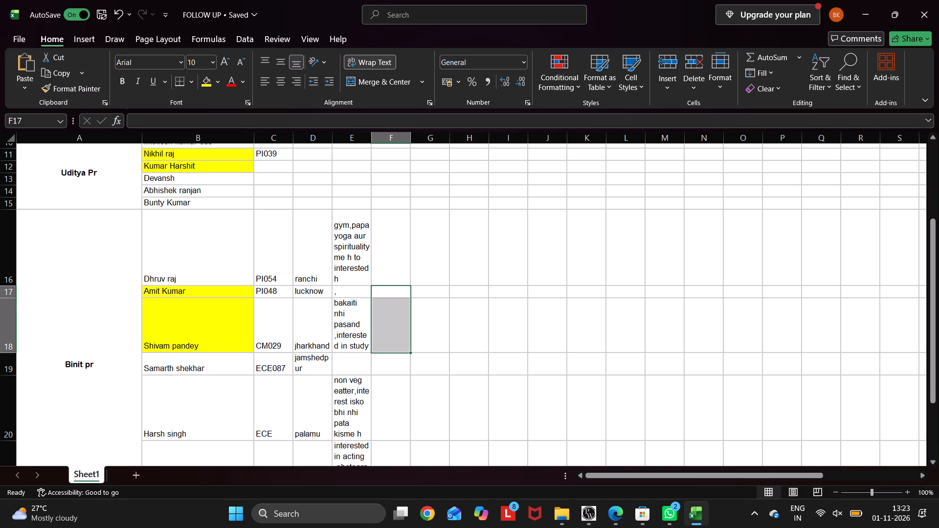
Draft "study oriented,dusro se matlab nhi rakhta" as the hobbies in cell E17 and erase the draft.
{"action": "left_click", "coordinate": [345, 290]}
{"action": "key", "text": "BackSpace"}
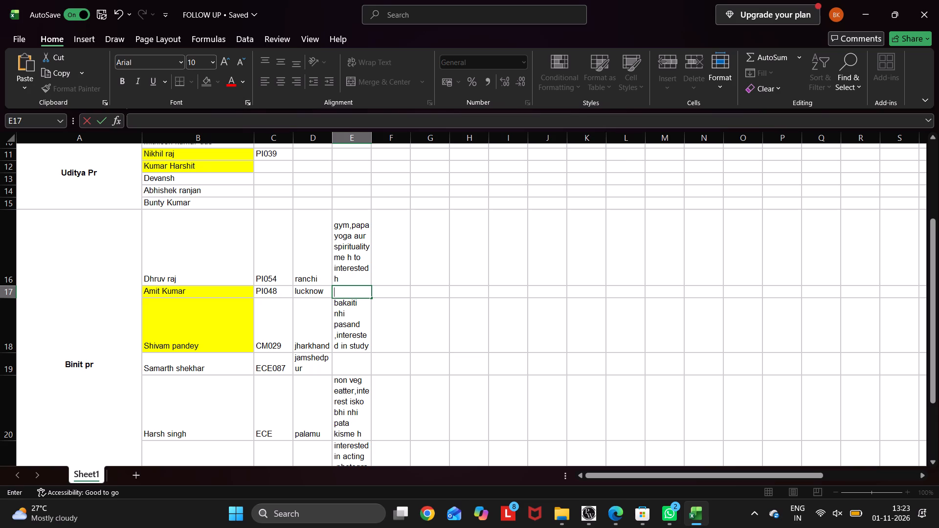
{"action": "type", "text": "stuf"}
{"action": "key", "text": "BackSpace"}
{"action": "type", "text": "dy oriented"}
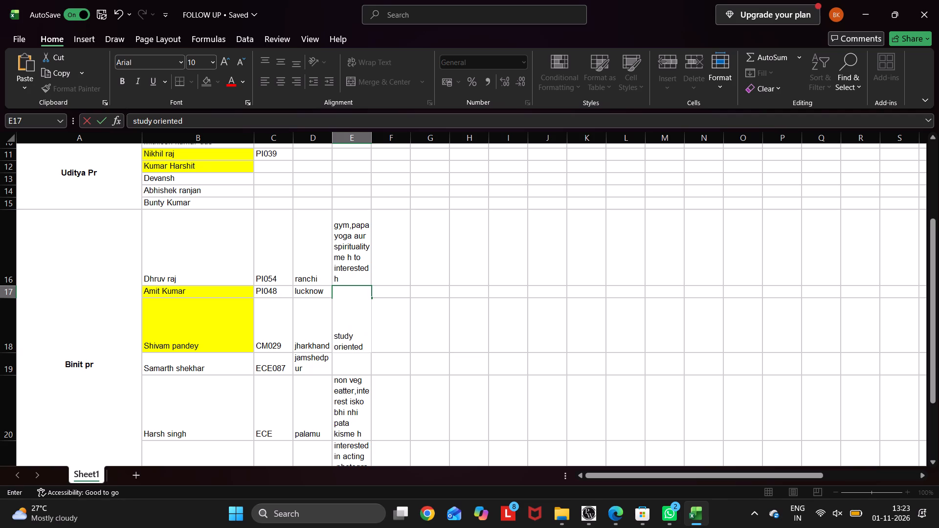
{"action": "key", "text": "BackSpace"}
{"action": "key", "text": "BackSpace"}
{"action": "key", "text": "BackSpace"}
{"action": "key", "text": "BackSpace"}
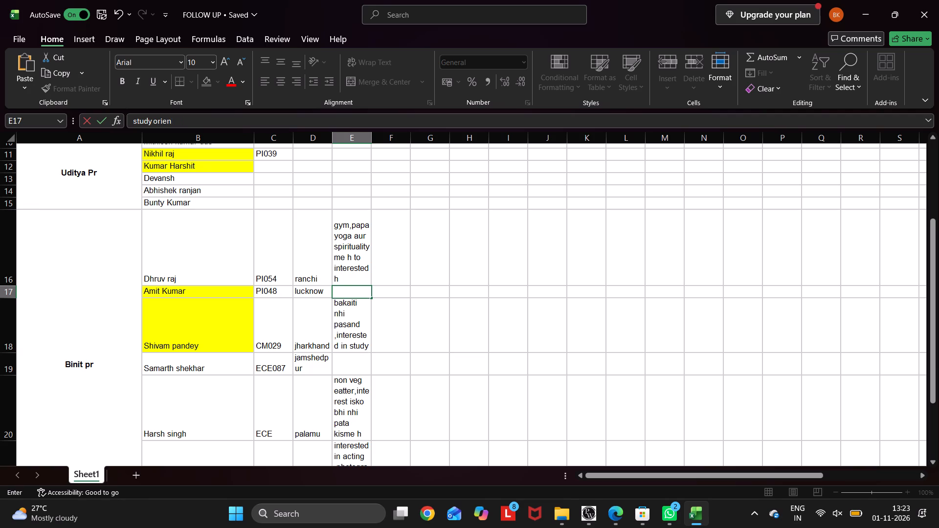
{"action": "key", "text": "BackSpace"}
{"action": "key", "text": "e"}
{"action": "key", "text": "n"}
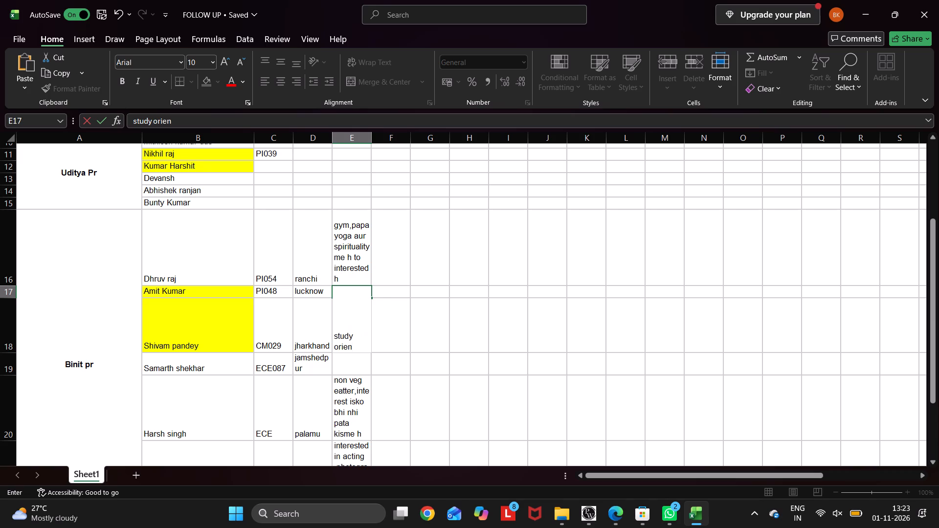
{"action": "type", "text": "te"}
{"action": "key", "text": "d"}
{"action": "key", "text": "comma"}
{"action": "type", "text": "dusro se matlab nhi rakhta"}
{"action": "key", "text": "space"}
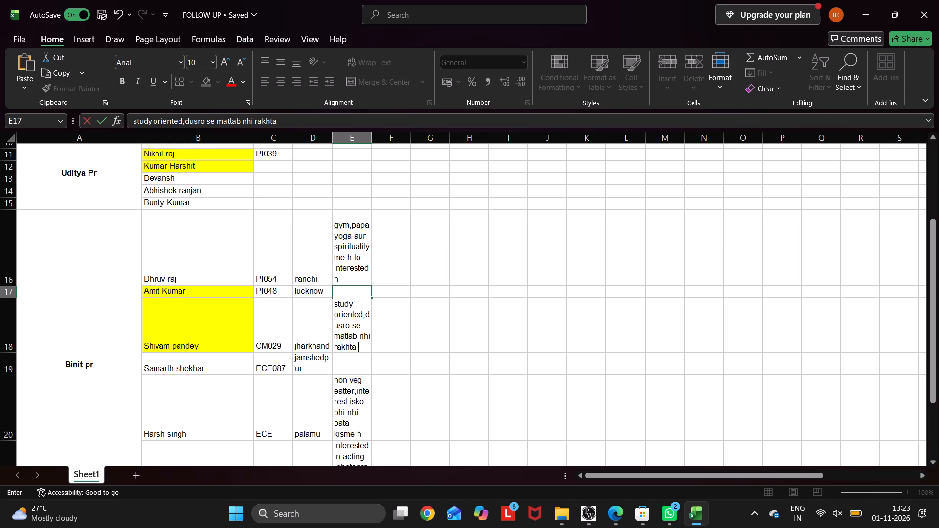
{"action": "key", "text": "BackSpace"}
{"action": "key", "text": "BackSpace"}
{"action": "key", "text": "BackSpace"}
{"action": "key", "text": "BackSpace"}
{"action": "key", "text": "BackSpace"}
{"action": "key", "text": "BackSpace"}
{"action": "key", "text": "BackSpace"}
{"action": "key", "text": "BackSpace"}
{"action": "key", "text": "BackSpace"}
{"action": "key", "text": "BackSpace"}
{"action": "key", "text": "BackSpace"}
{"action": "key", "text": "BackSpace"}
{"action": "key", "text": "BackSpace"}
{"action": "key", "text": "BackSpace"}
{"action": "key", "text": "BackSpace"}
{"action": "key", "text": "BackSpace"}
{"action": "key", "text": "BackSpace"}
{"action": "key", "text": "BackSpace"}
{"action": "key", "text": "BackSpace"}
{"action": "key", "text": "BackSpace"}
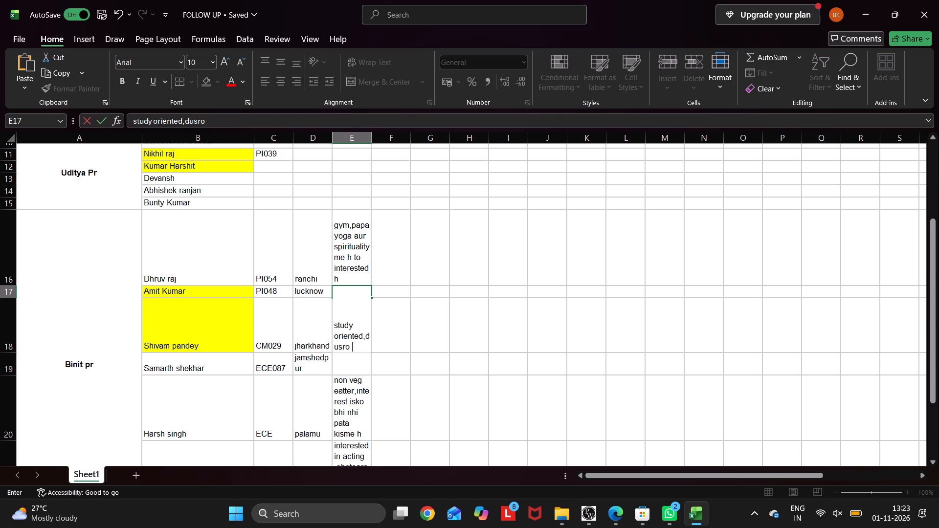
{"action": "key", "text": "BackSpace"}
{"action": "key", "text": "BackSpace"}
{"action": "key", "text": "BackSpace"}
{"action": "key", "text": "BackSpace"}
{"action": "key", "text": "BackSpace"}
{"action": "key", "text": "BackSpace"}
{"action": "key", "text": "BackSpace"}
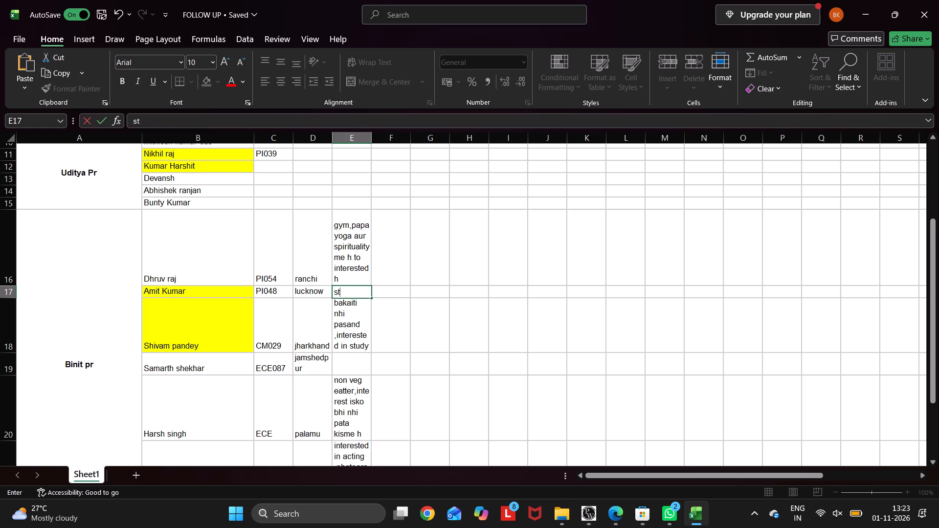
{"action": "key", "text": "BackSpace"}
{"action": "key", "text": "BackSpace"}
Enter "mera version but sincere h bahut jyada aur faith h" as the hobbies of the student in row 17 (cell E17).
{"action": "type", "text": "mera"}
{"action": "key", "text": "space"}
{"action": "type", "text": "seco"}
{"action": "type", "text": "d ver"}
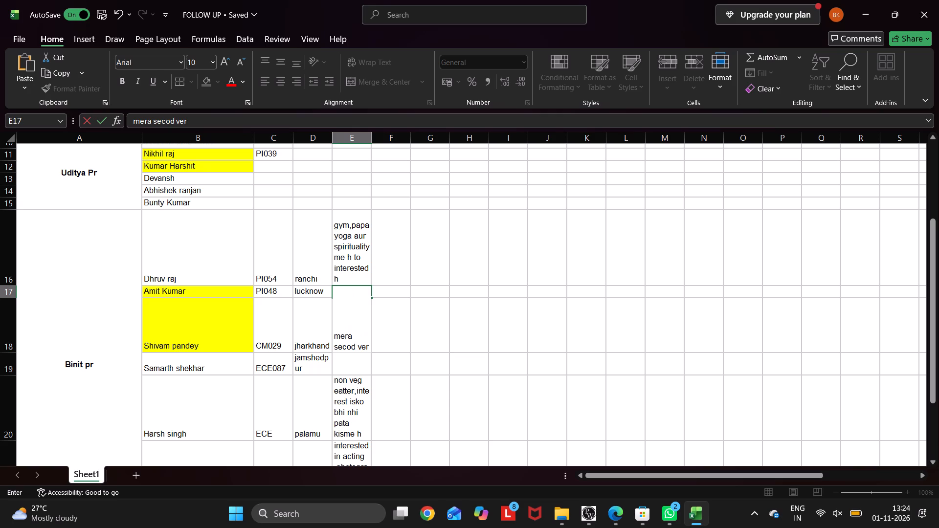
{"action": "key", "text": "BackSpace"}
{"action": "key", "text": "BackSpace"}
{"action": "key", "text": "BackSpace"}
{"action": "key", "text": "BackSpace"}
{"action": "key", "text": "BackSpace"}
{"action": "key", "text": "BackSpace"}
{"action": "key", "text": "BackSpace"}
{"action": "key", "text": "BackSpace"}
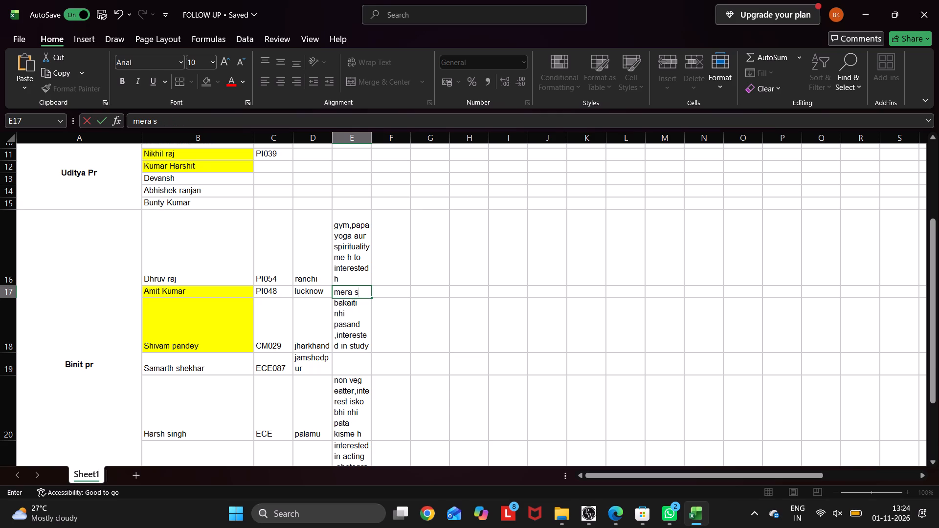
{"action": "key", "text": "BackSpace"}
{"action": "type", "text": "version"}
{"action": "key", "text": "space"}
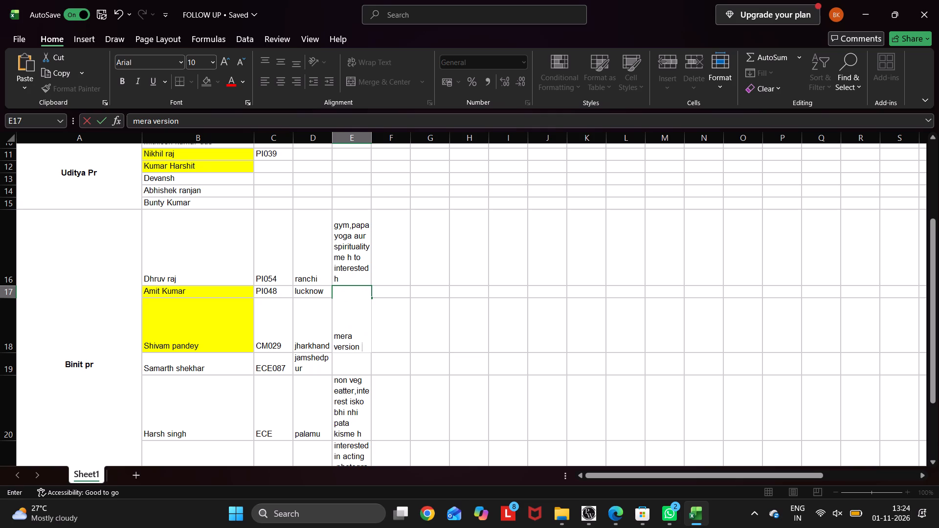
{"action": "type", "text": "but"}
{"action": "key", "text": "space"}
{"action": "type", "text": "sincere h"}
{"action": "key", "text": "space"}
{"action": "type", "text": "bahut jyada aur"}
{"action": "key", "text": "space"}
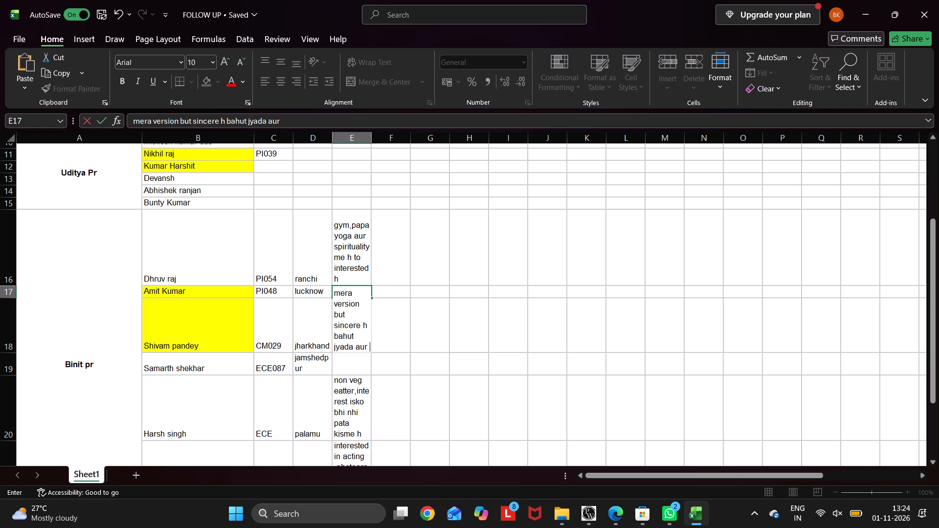
{"action": "type", "text": "faith h"}
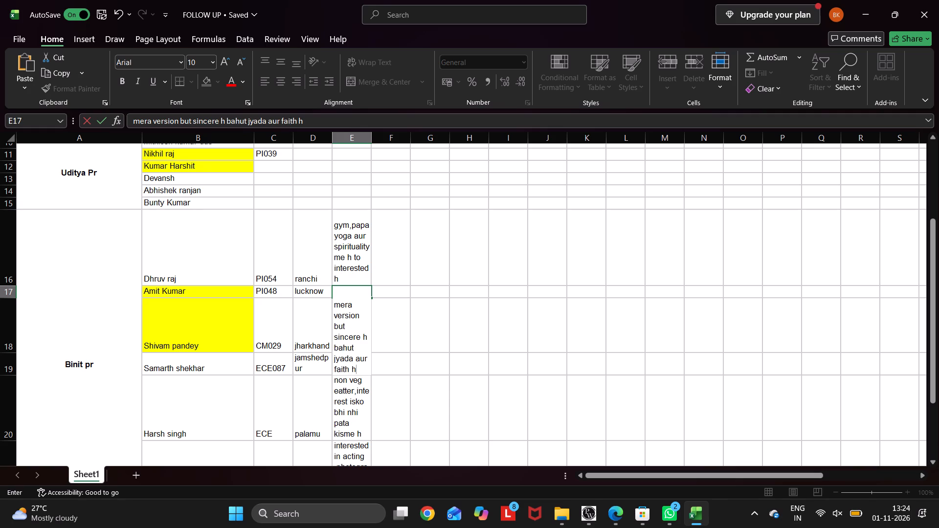
{"action": "left_click", "coordinate": [388, 343]}
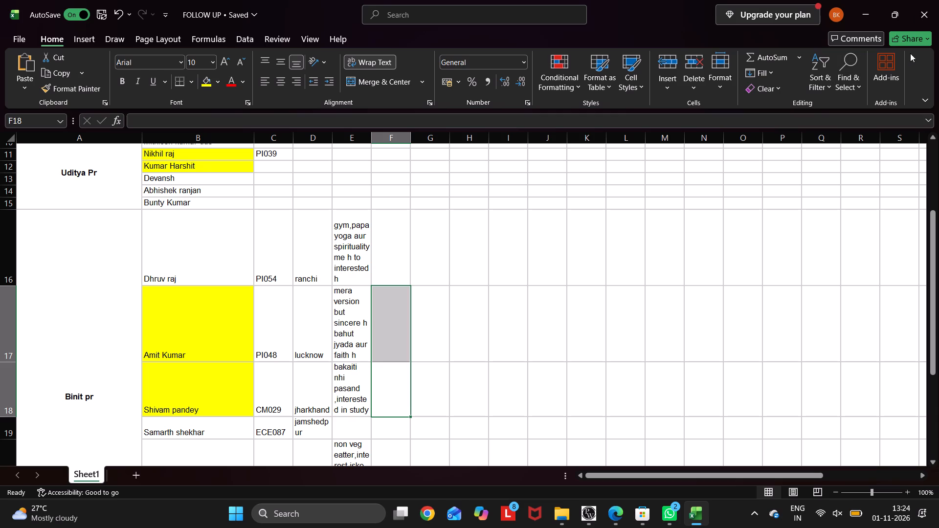
Copy the sharing link for the FOLLOW UP workbook.
{"action": "left_click", "coordinate": [910, 37]}
{"action": "left_click", "coordinate": [899, 64]}
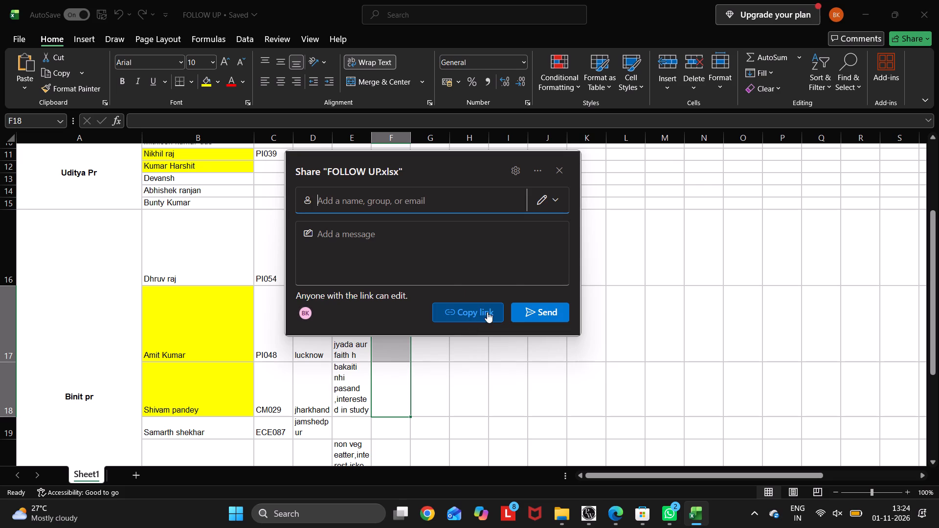
{"action": "left_click", "coordinate": [477, 317]}
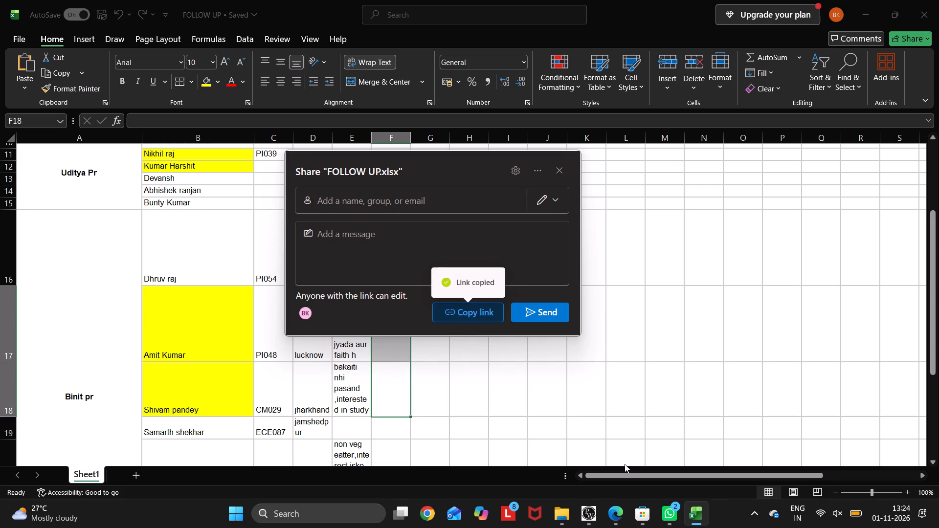
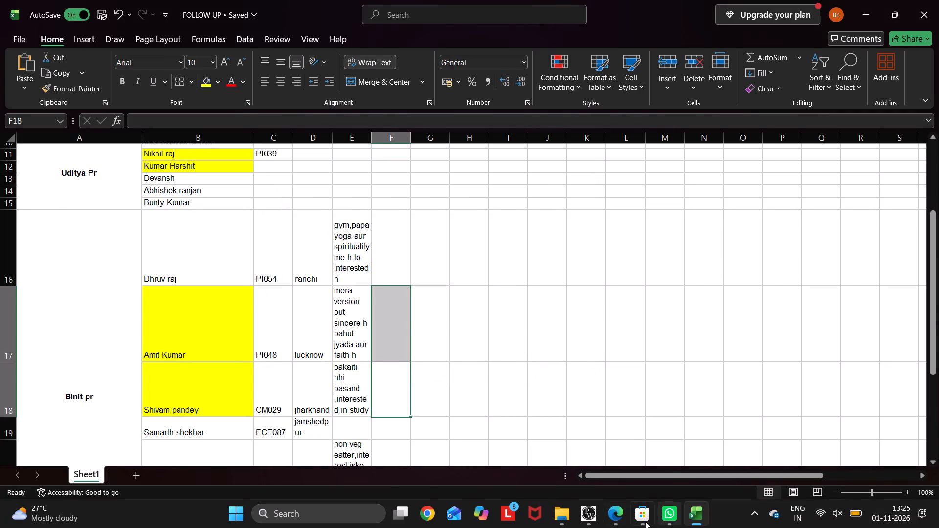
Open YouTube and search for "excel basic to advance full course".
{"action": "left_click", "coordinate": [237, 511]}
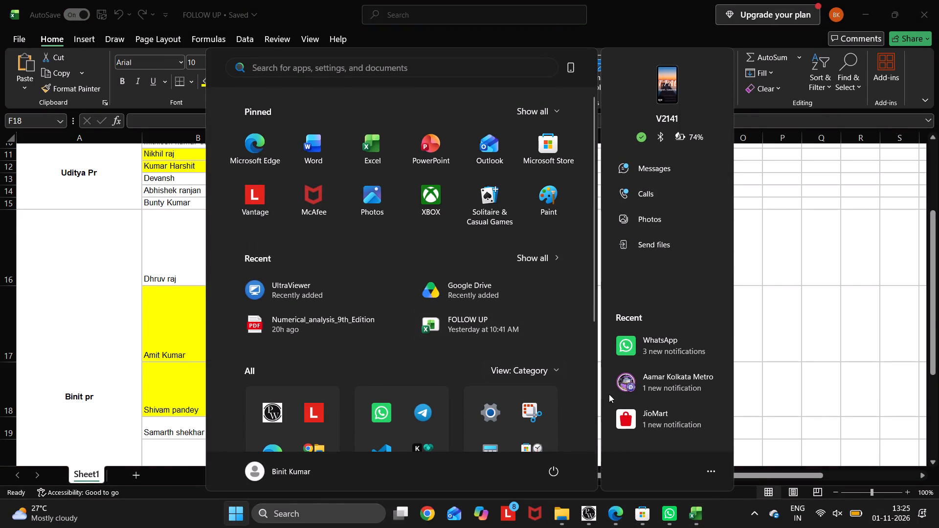
{"action": "left_click", "coordinate": [350, 74]}
{"action": "left_click", "coordinate": [336, 127]}
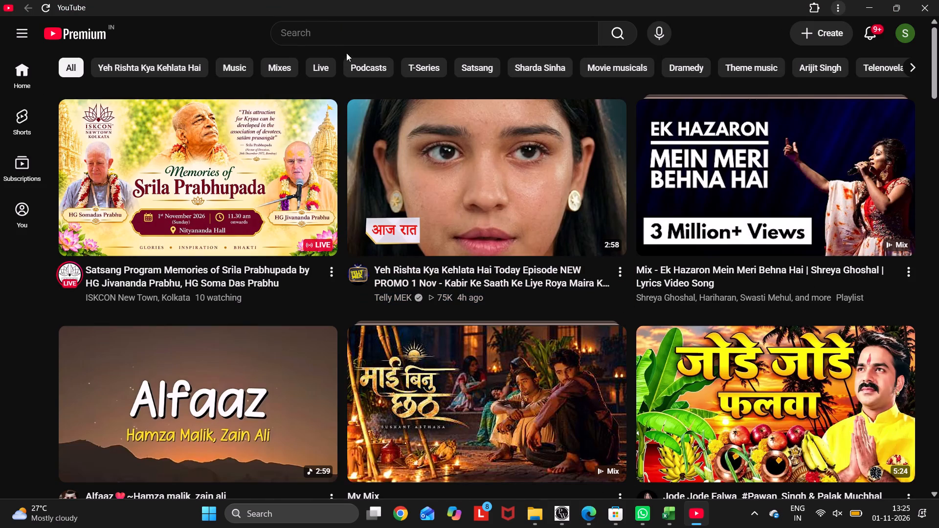
{"action": "left_click", "coordinate": [343, 37]}
{"action": "type", "text": "excel"}
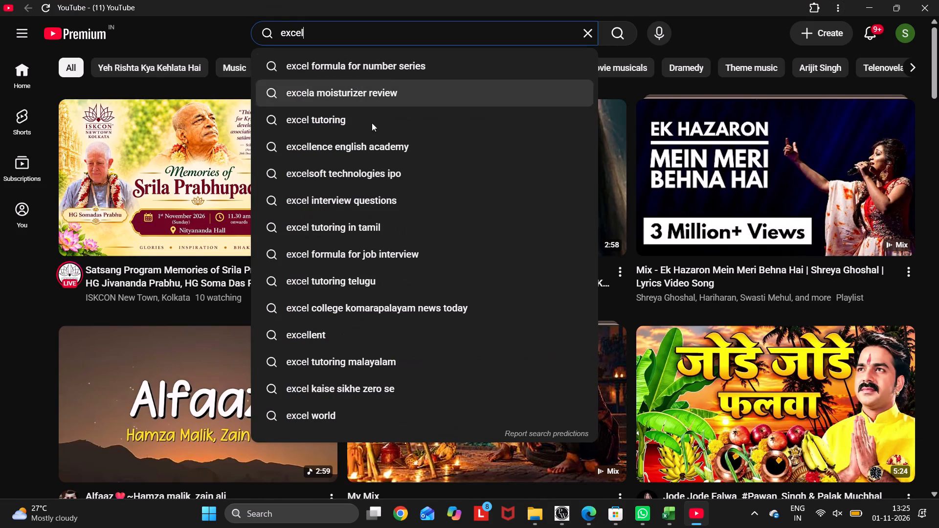
{"action": "key", "text": "space"}
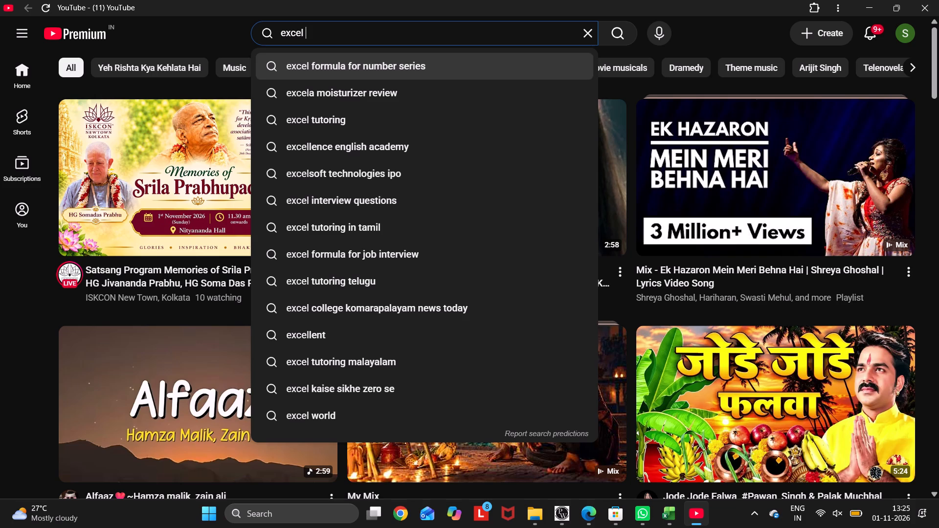
{"action": "type", "text": "basic"}
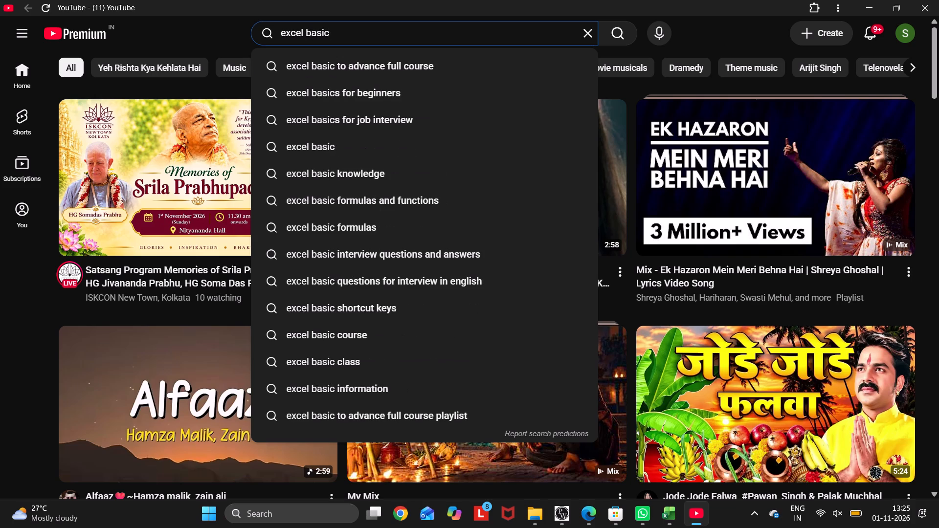
{"action": "left_click", "coordinate": [363, 65]}
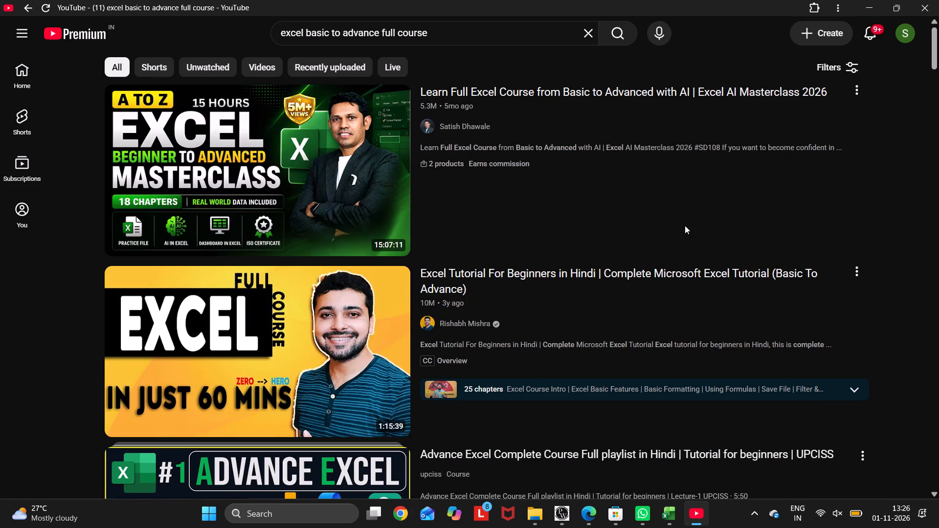
Save the video "Learn Full Excel Course from Basic to Advanced with AI" to Watch later and close YouTube.
{"action": "left_click", "coordinate": [855, 88]}
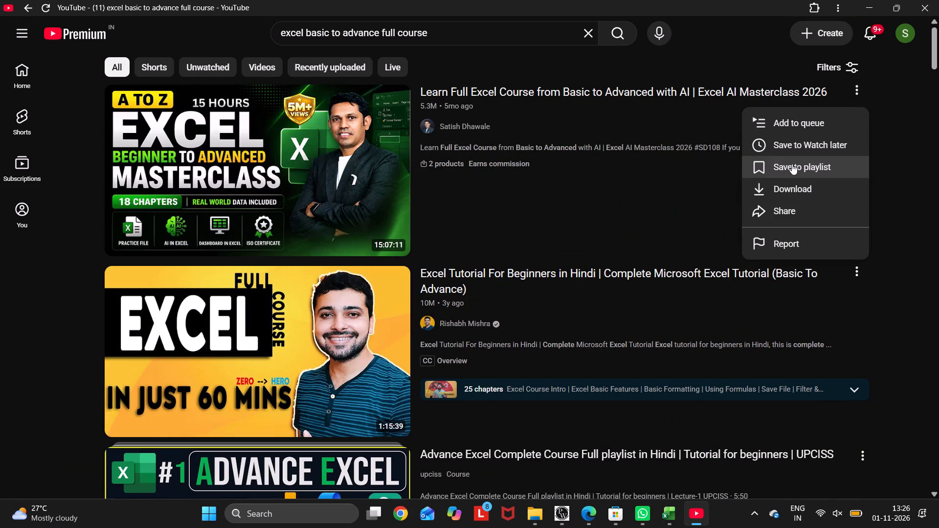
{"action": "left_click", "coordinate": [782, 148]}
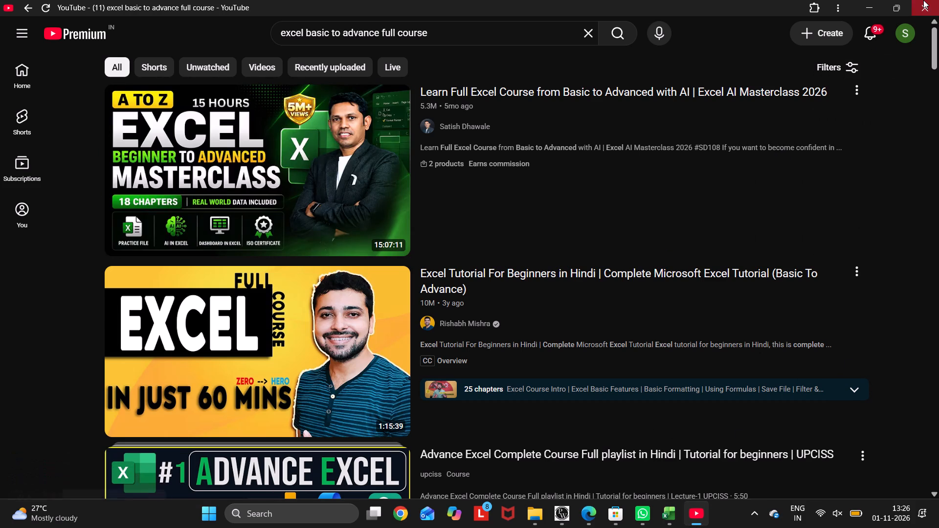
{"action": "left_click", "coordinate": [923, 0]}
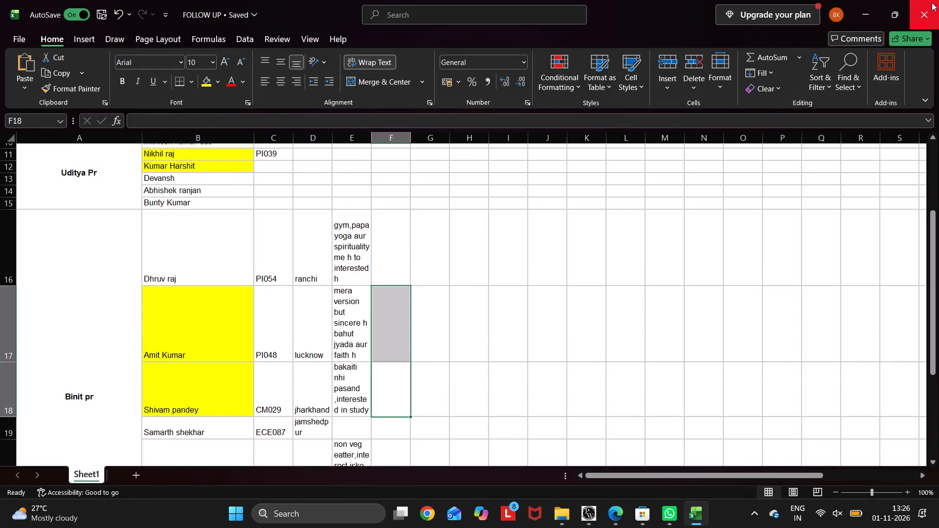
Close the FOLLOW UP workbook.
{"action": "left_click", "coordinate": [932, 2]}
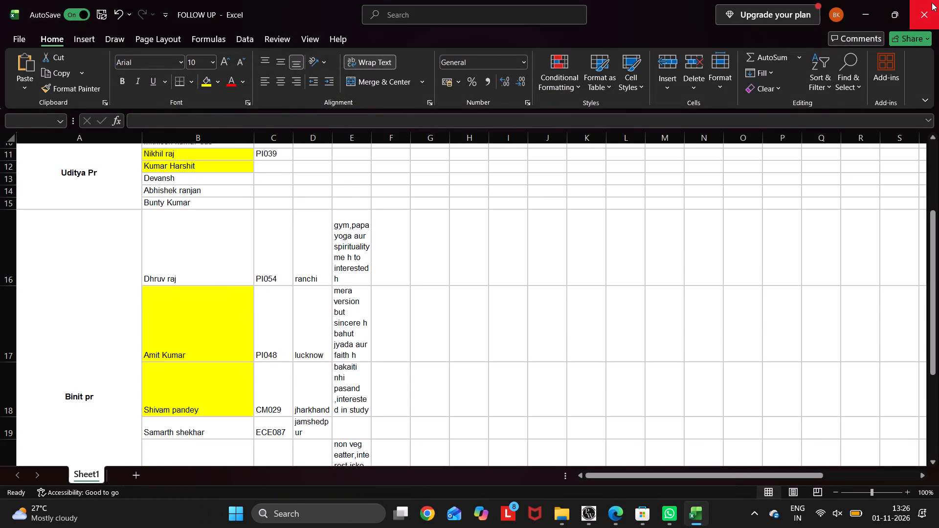
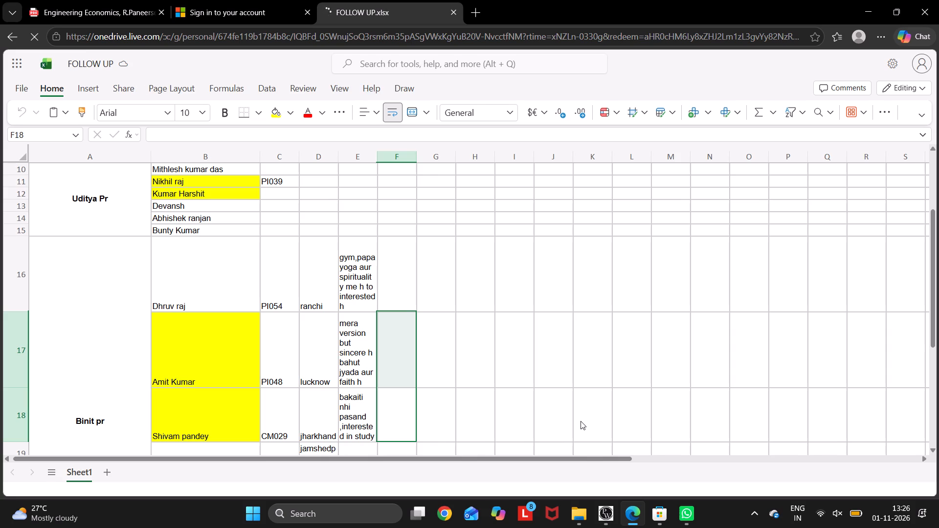
Close the browser window containing the online FOLLOW UP workbook and its other open pages.
{"action": "left_click", "coordinate": [938, 0]}
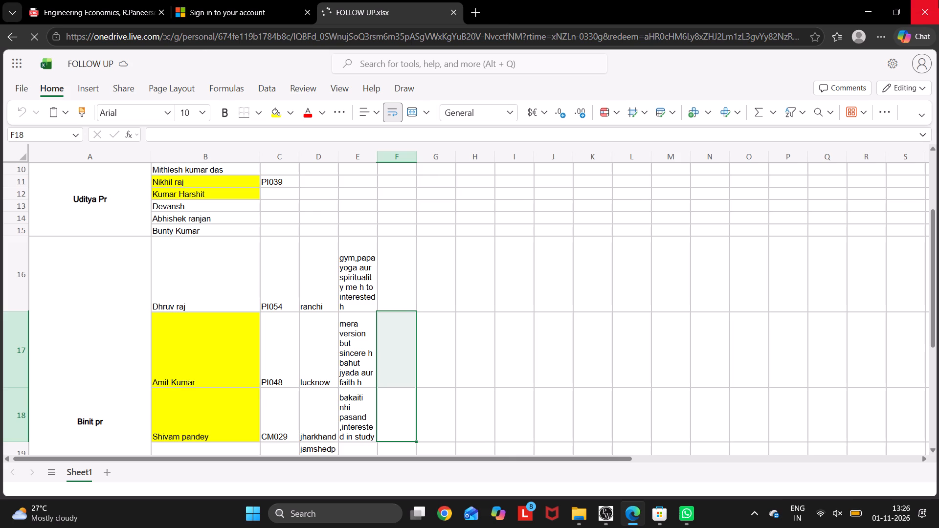
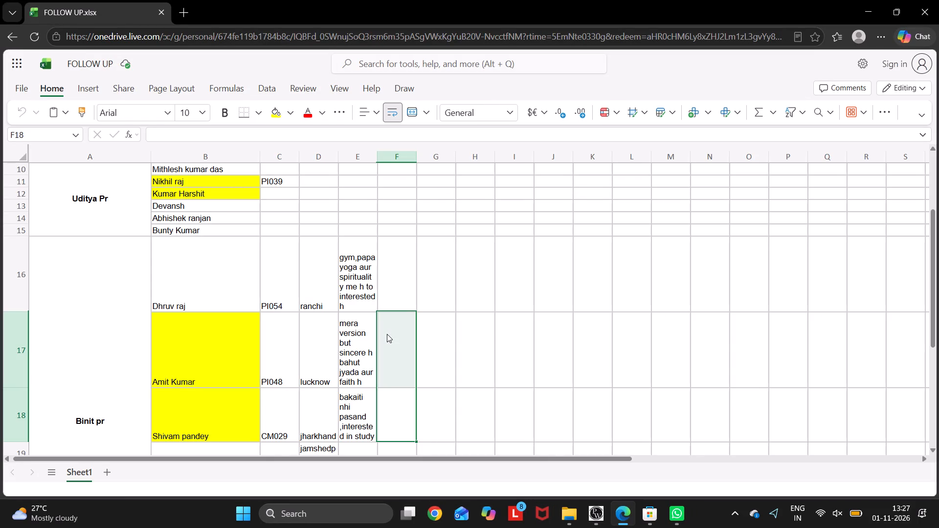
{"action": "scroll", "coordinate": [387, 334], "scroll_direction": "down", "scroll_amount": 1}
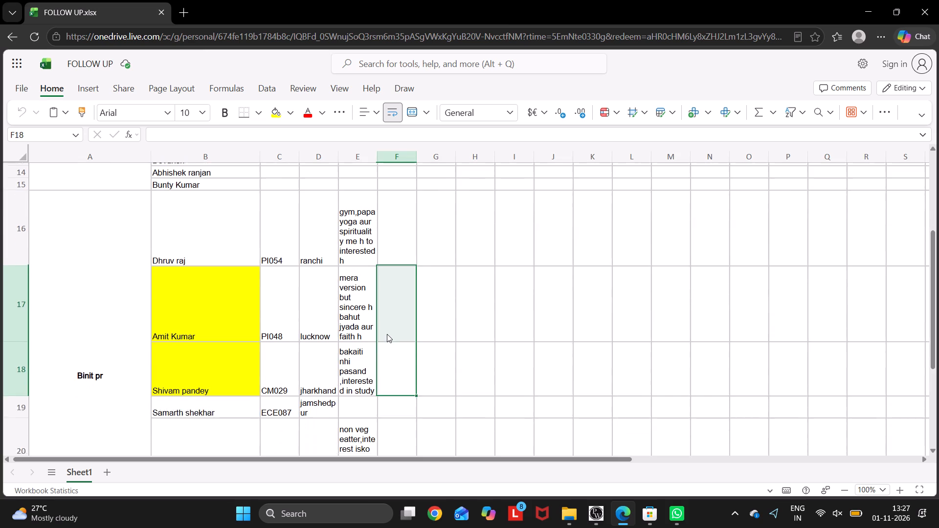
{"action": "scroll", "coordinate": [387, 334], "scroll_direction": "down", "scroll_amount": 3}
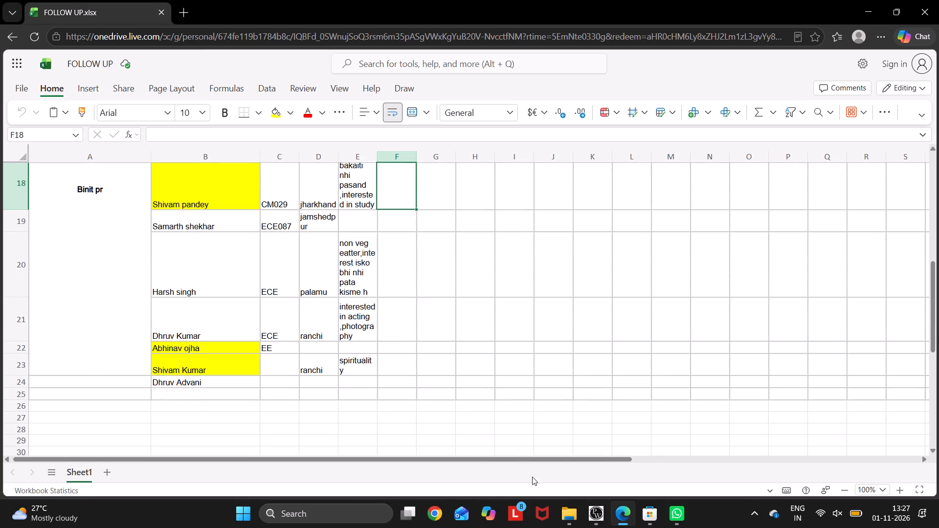